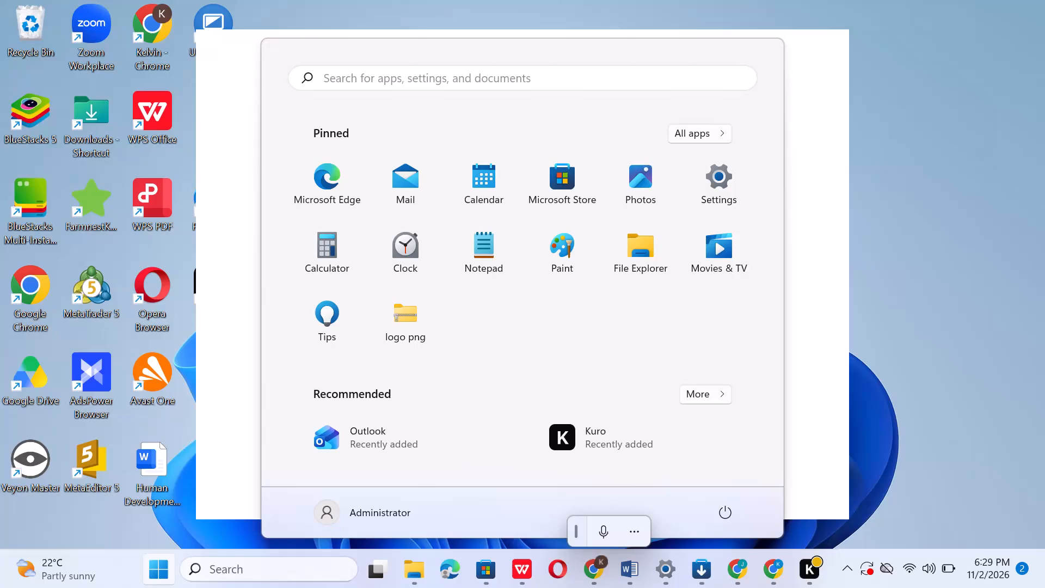
Search the computer's apps for Word and launch Word 2016.
click(346, 77)
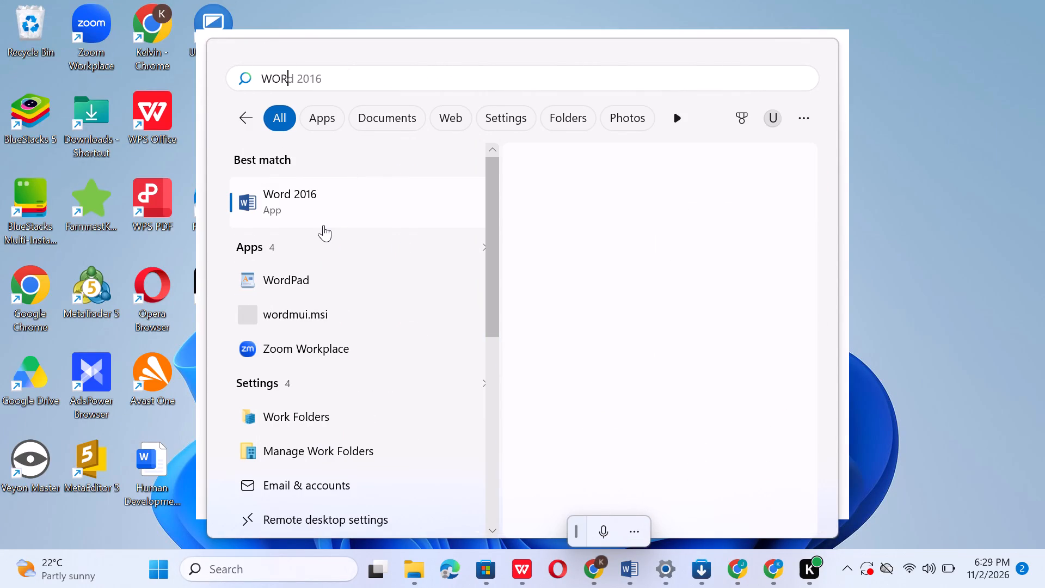
click(333, 205)
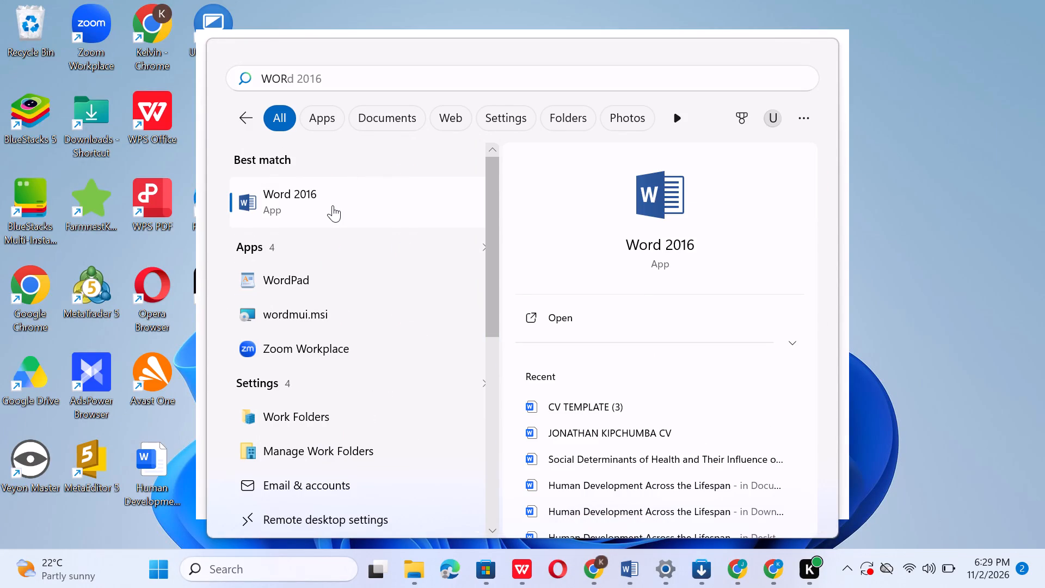
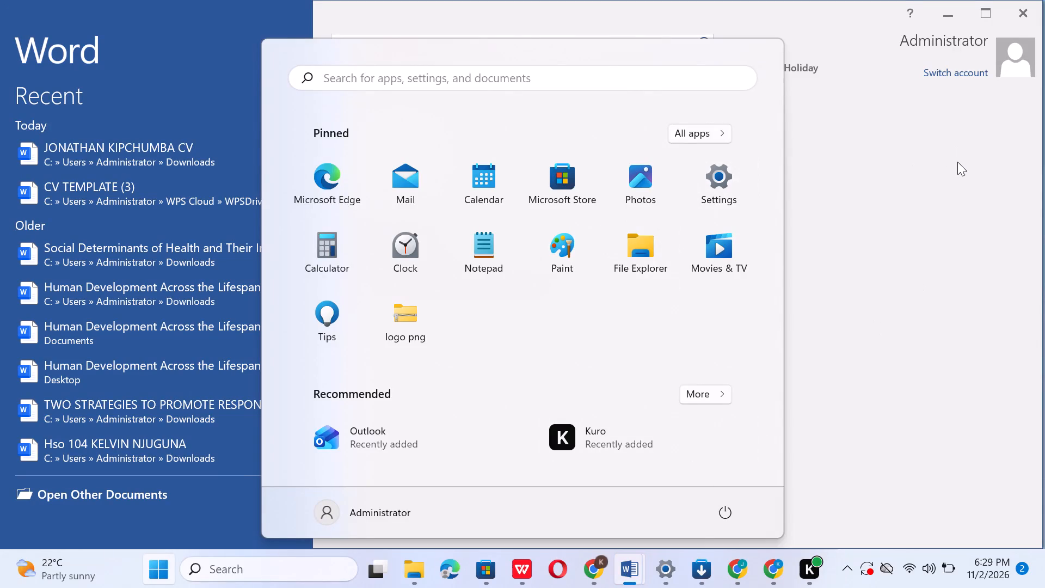
Dismiss the Start overlay and create a new blank document.
double_click(957, 162)
click(719, 32)
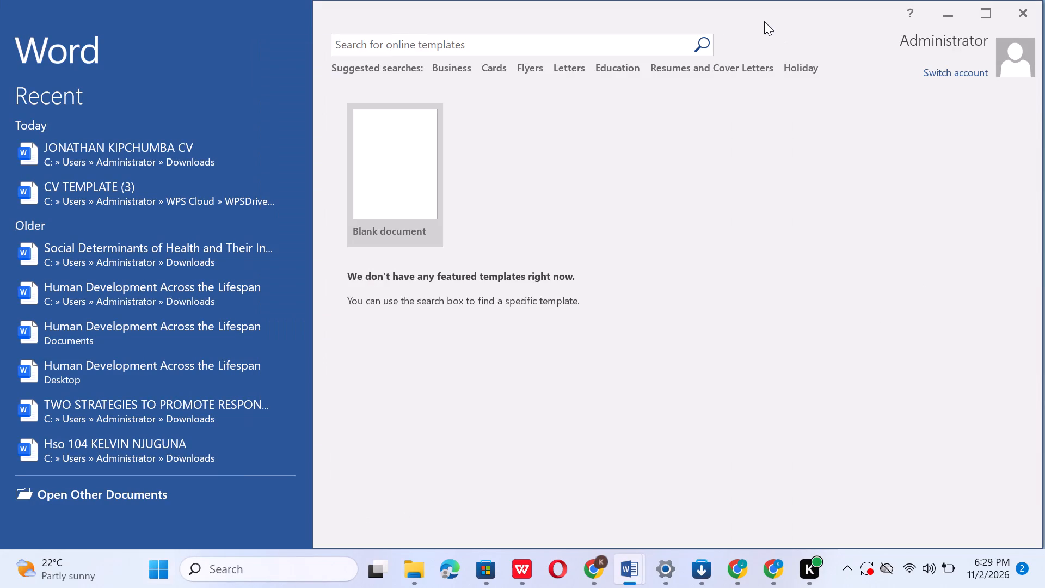
click(386, 155)
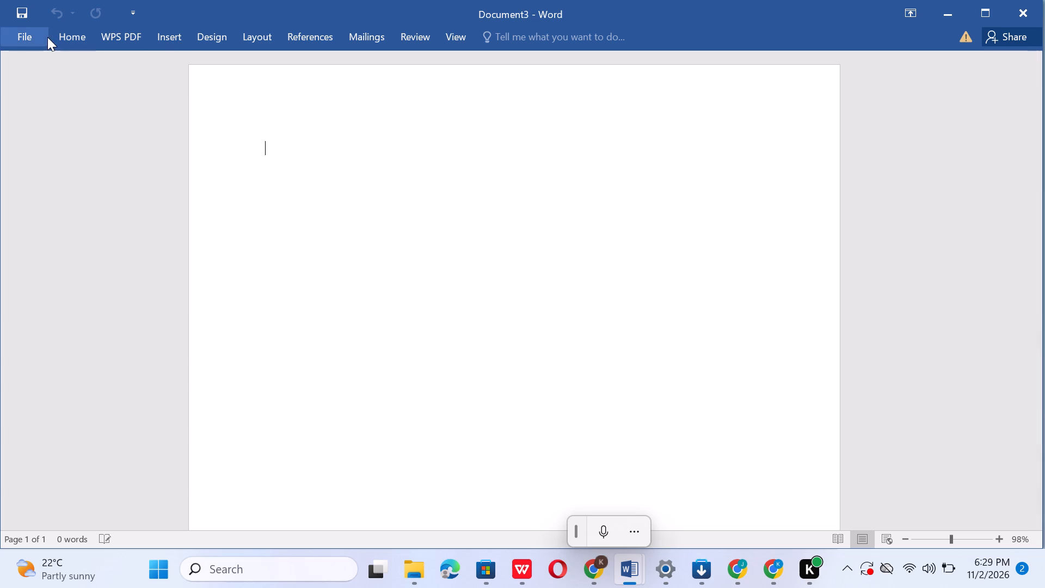
Open the document "OCS_Job Shadowing_Volunteer_Template for kelvin" from the Documents folder on this PC.
click(26, 33)
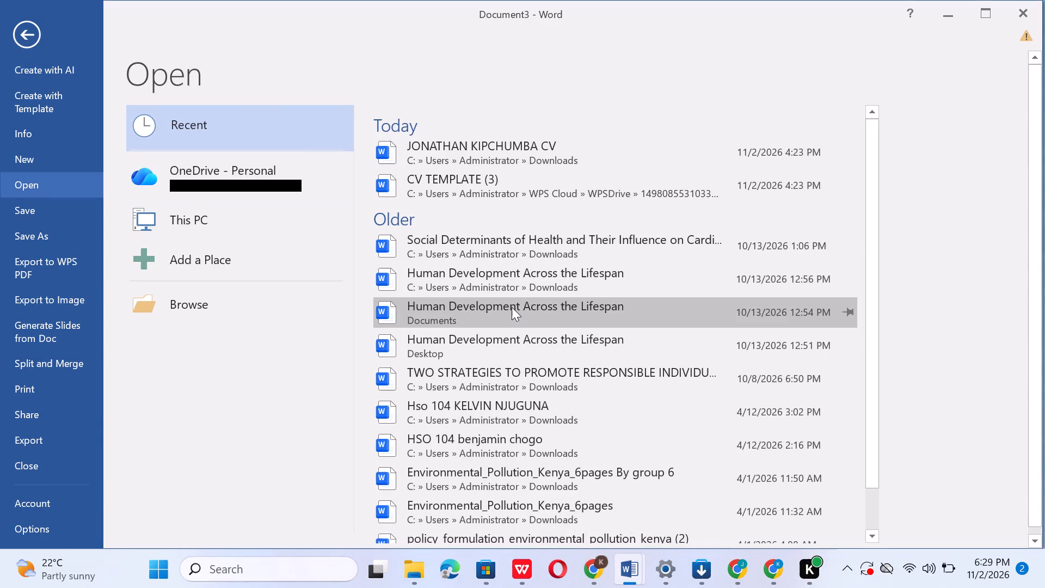
scroll(512, 307, down, 1)
scroll(512, 307, up, 2)
click(263, 211)
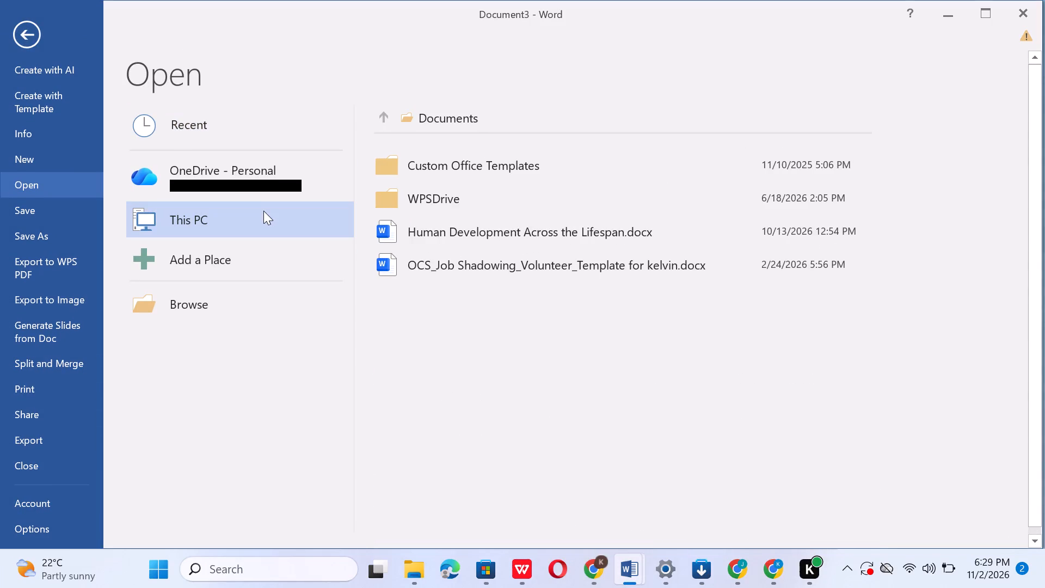
click(438, 256)
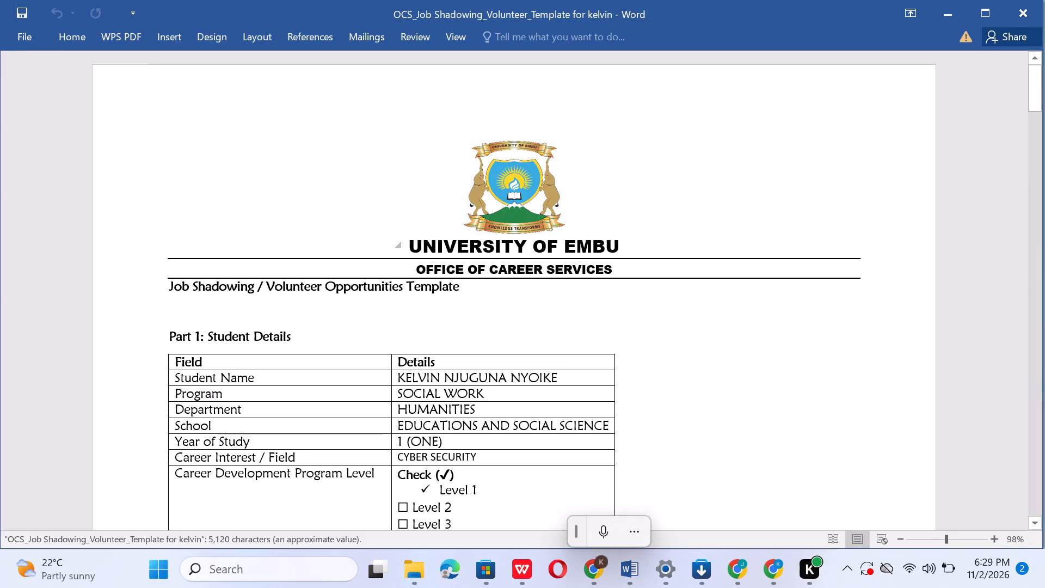
Look through the template's student details, opportunities table, sample application letter and resume placeholder, and return to the first page.
scroll(438, 256, down, 3)
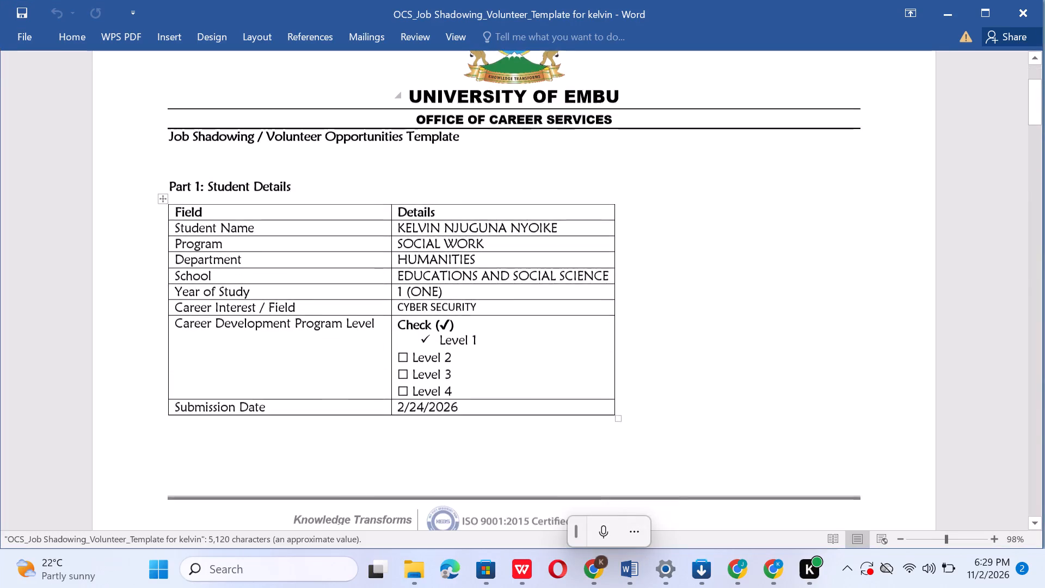
scroll(438, 256, down, 7)
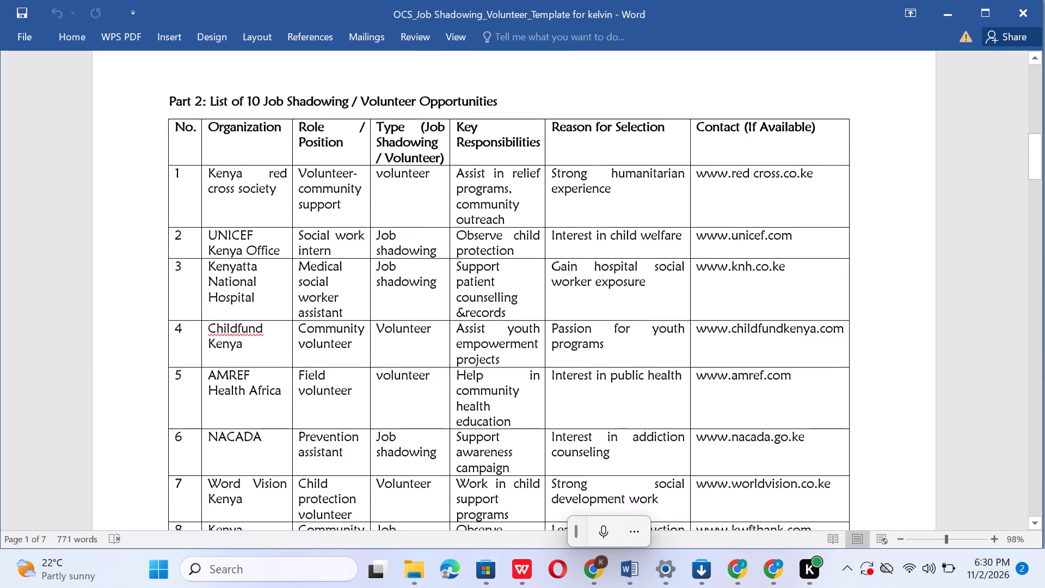
scroll(438, 256, down, 6)
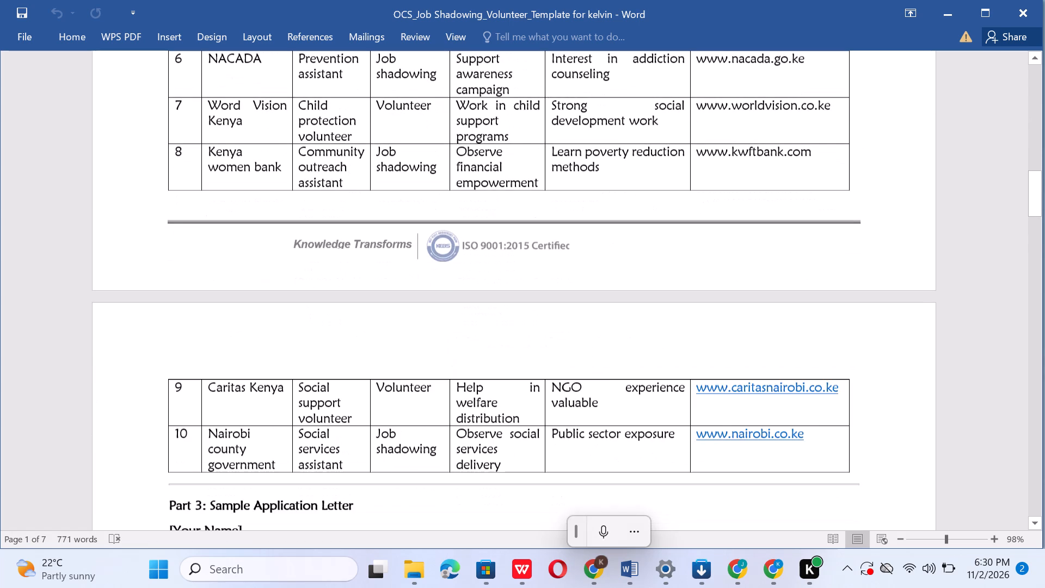
scroll(438, 256, down, 5)
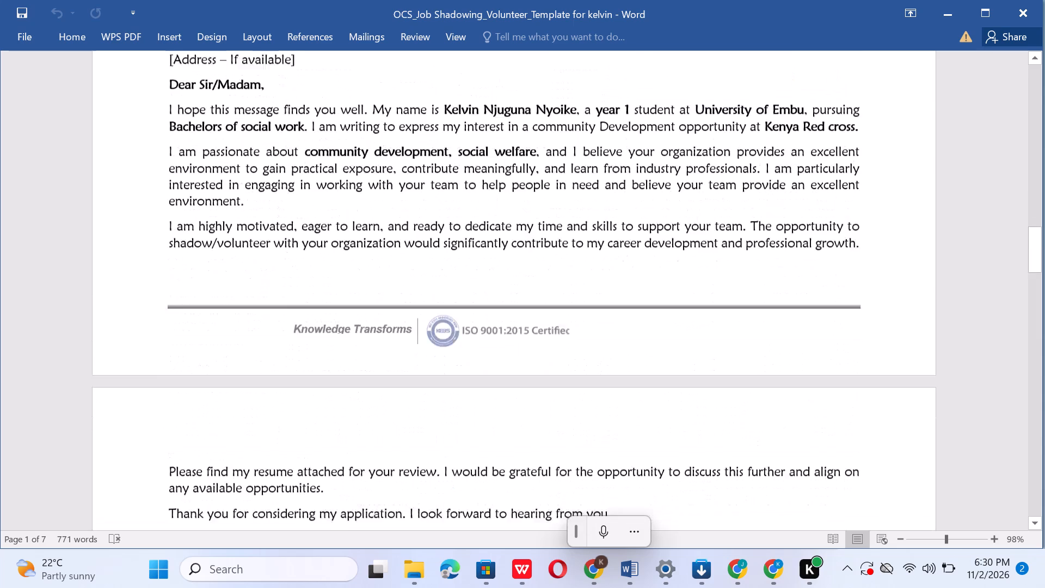
scroll(438, 256, down, 4)
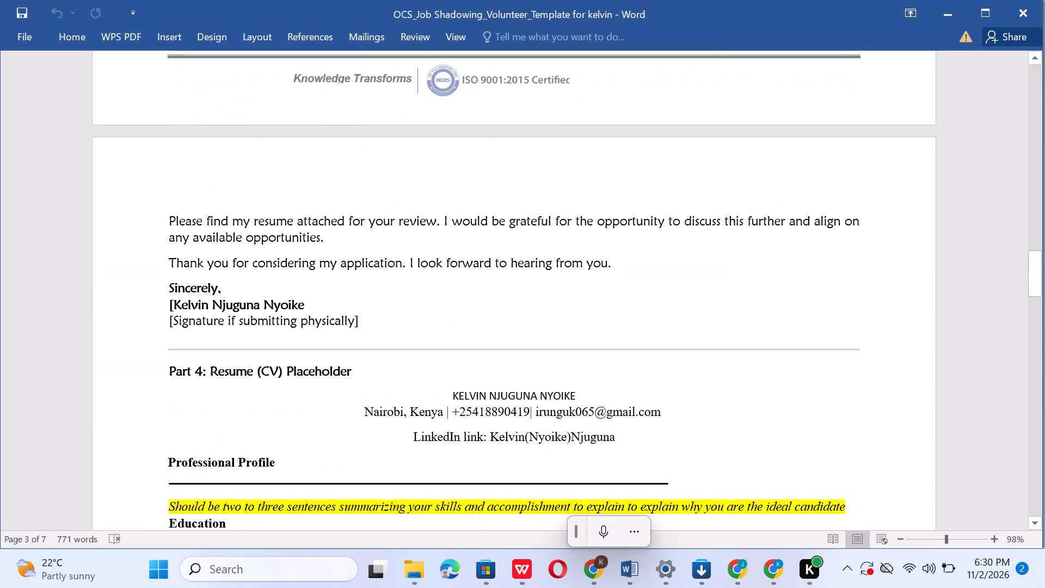
scroll(438, 256, up, 8)
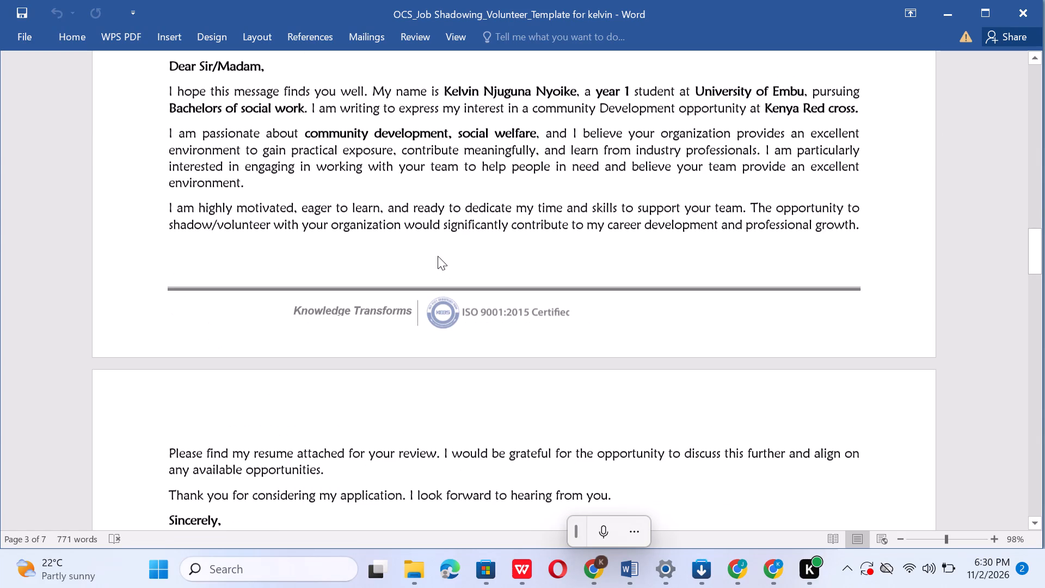
scroll(438, 256, up, 17)
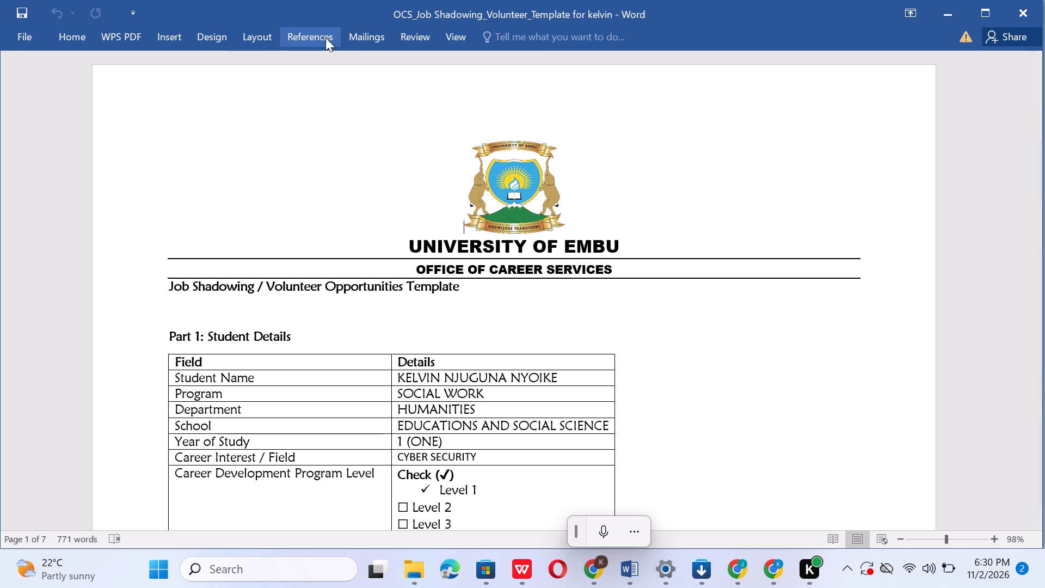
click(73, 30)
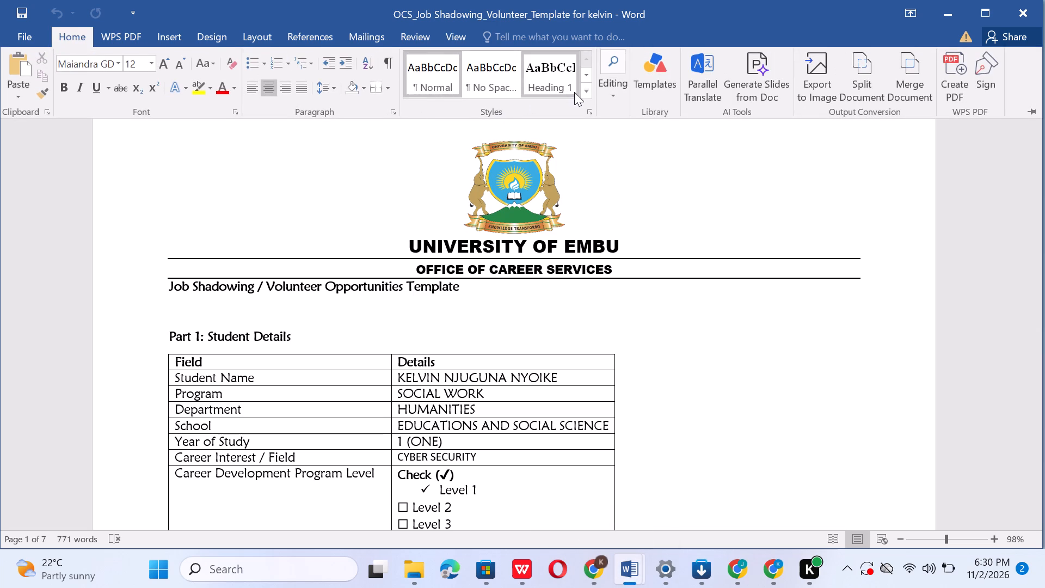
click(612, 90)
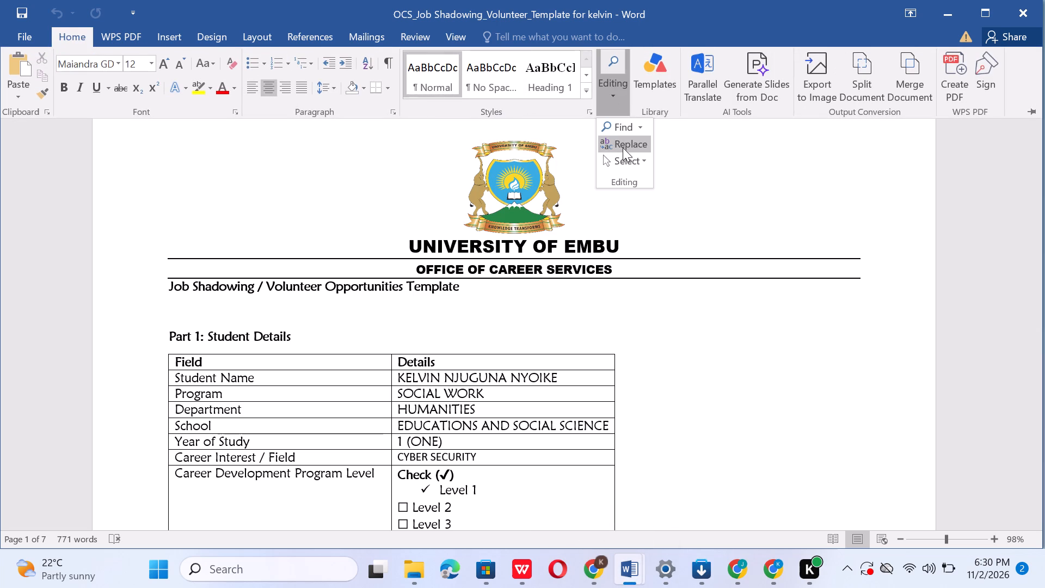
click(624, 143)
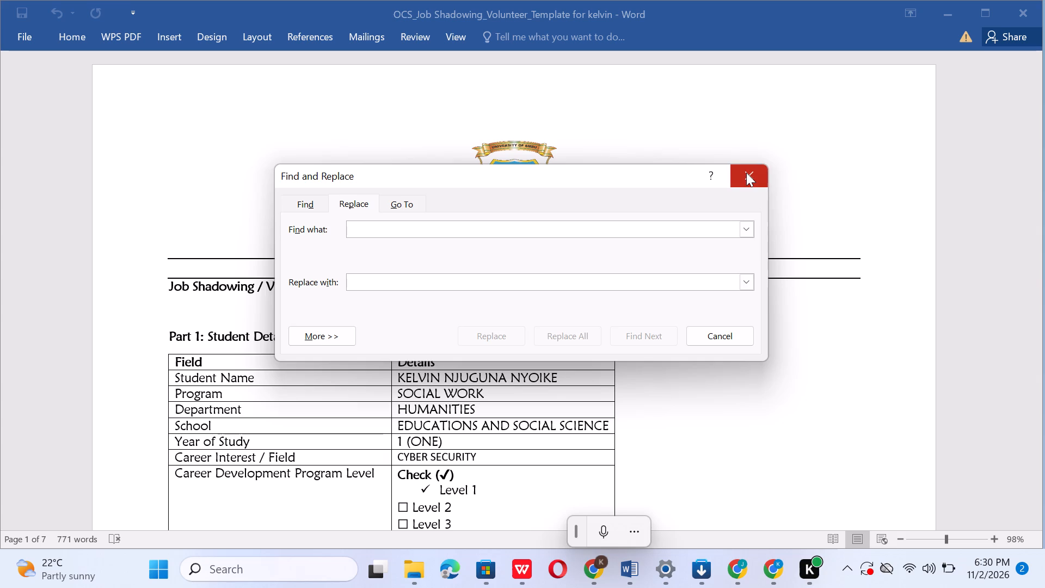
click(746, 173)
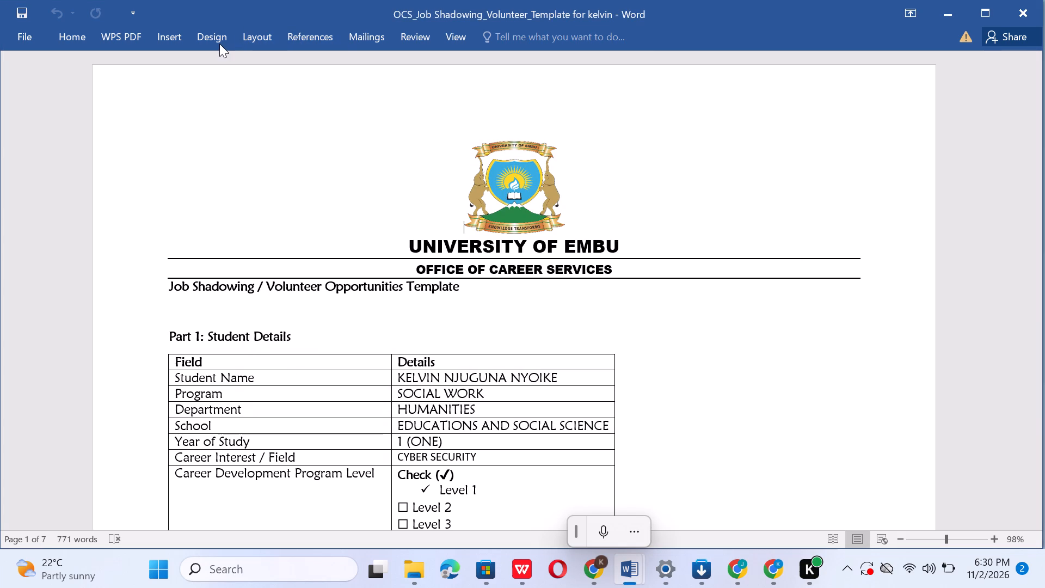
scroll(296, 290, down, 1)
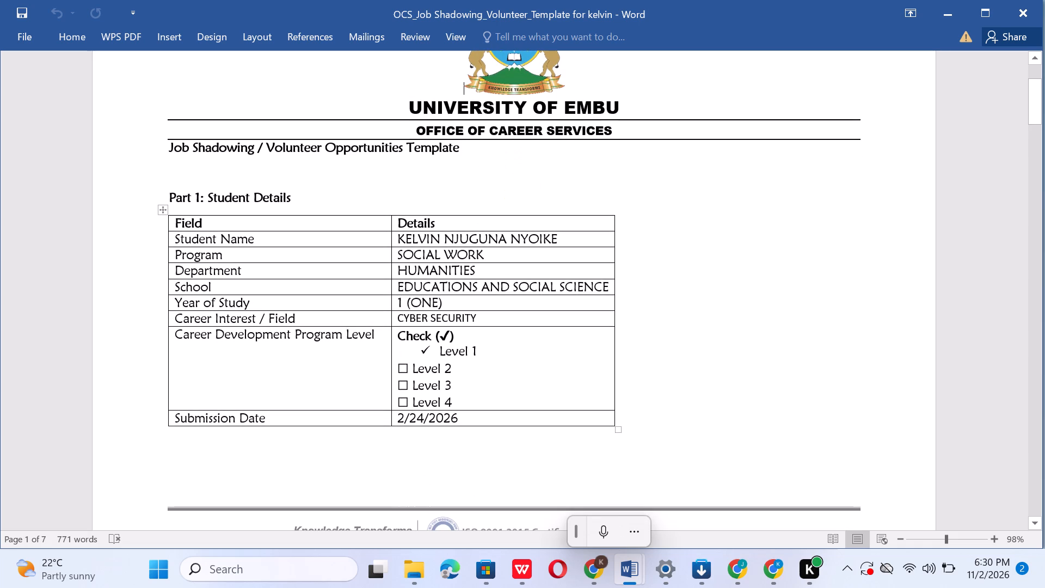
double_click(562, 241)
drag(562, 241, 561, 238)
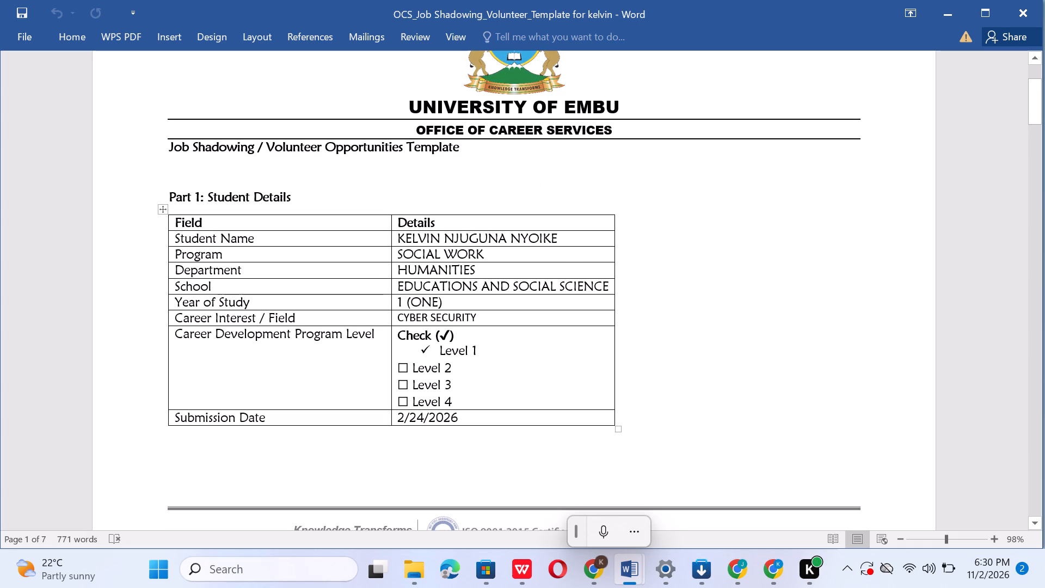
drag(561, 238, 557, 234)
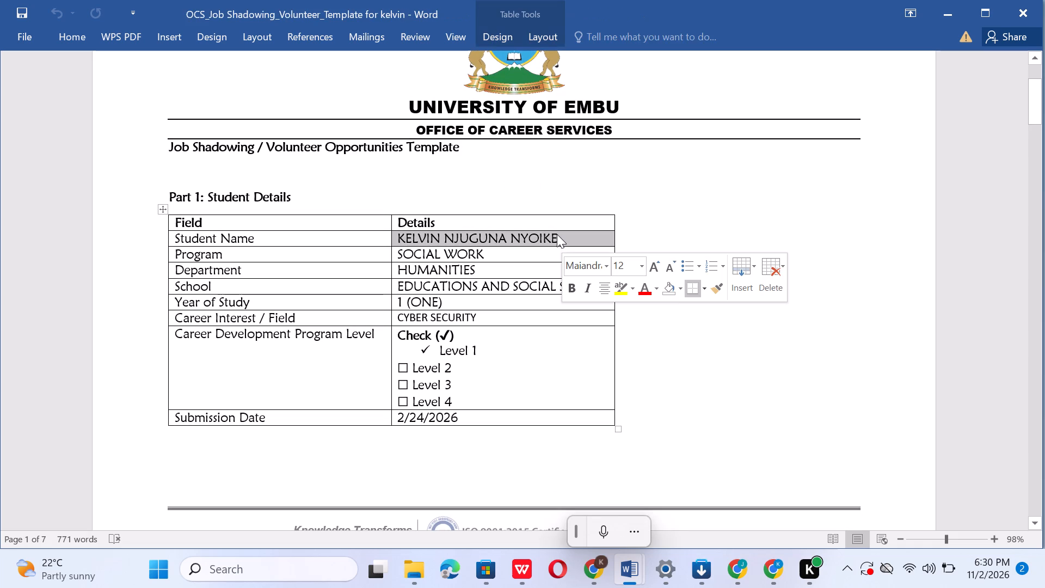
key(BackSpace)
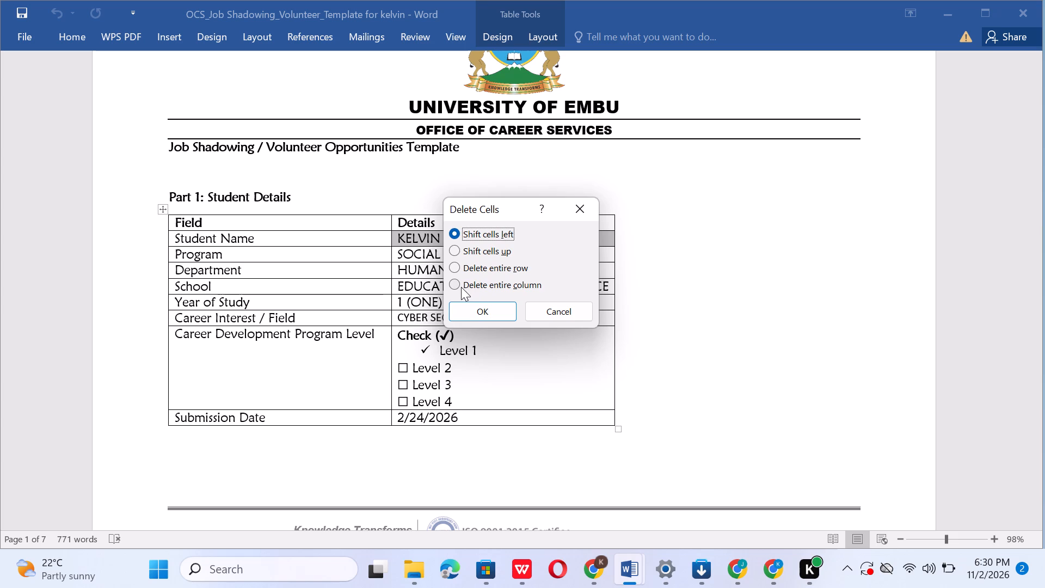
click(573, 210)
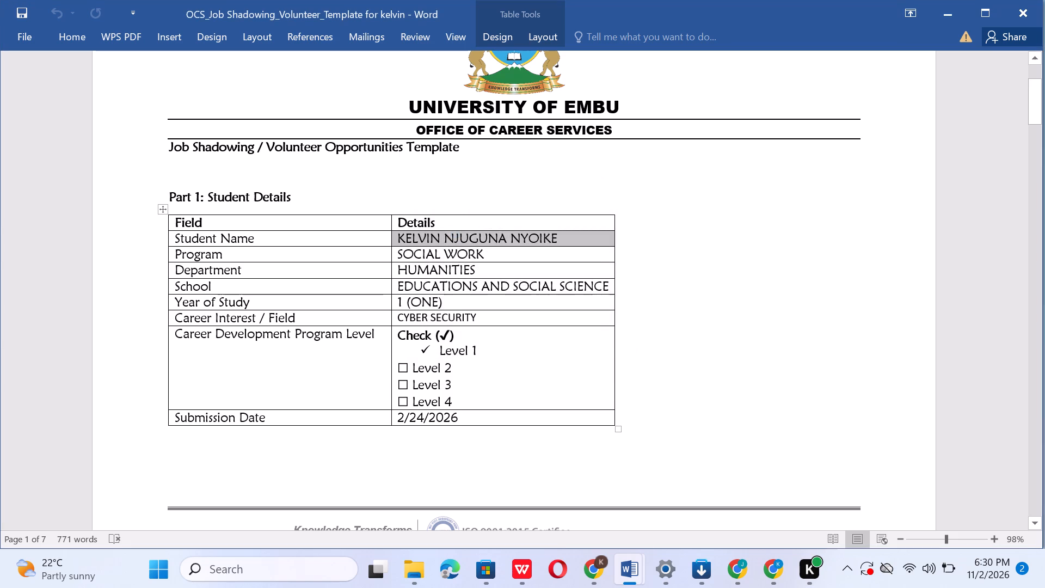
Replace the Student Name entry in the Part 1 Student Details table with the new student's name in capitals.
double_click(602, 241)
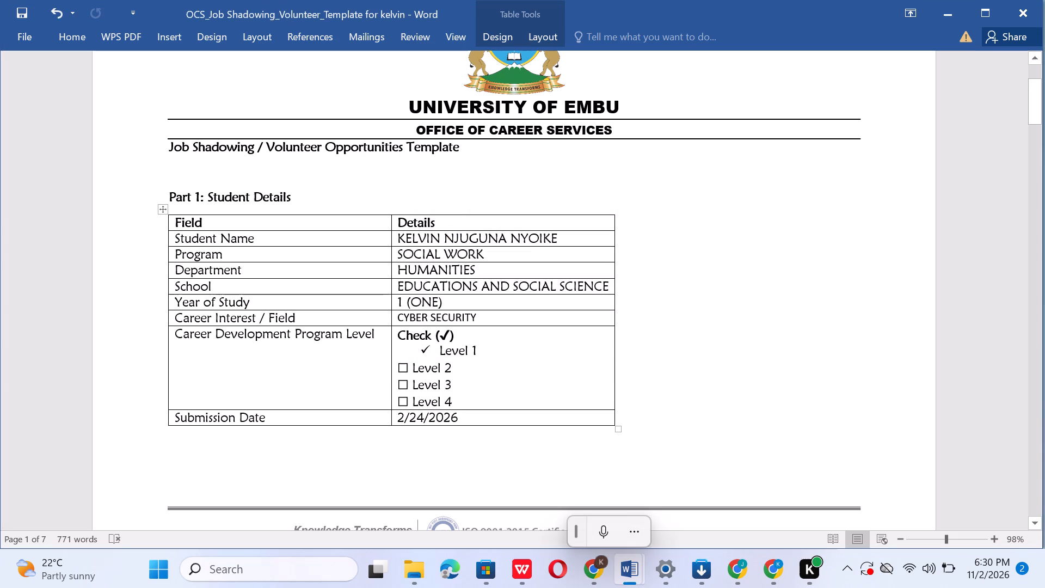
drag(556, 235, 531, 235)
drag(531, 235, 427, 236)
key(BackSpace)
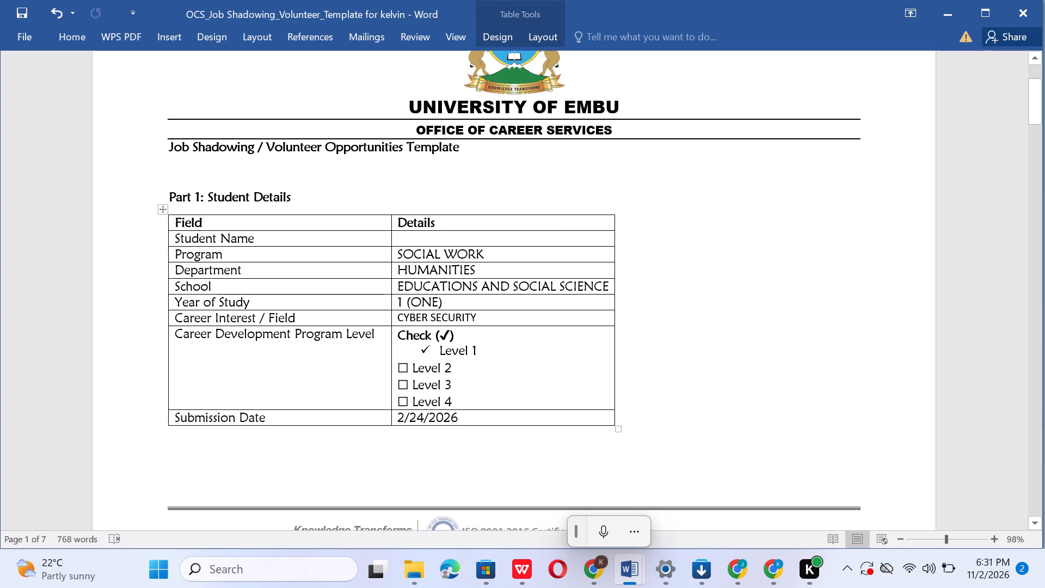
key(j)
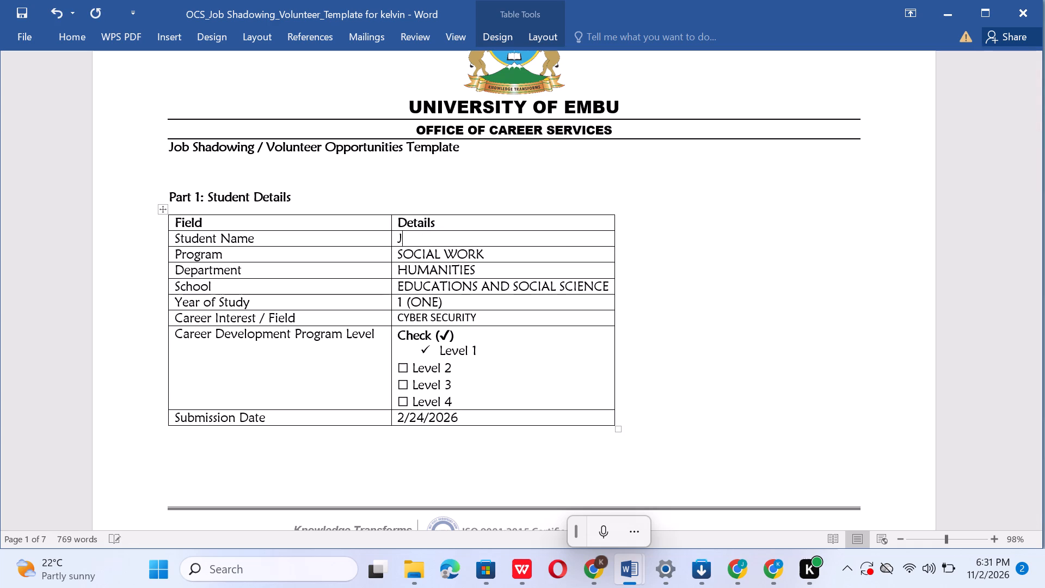
key(BackSpace)
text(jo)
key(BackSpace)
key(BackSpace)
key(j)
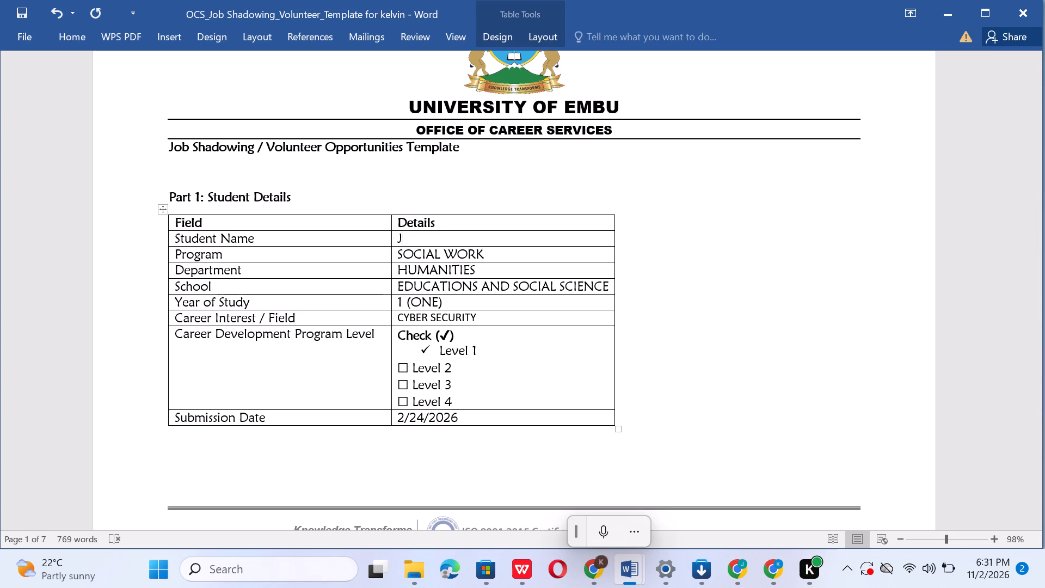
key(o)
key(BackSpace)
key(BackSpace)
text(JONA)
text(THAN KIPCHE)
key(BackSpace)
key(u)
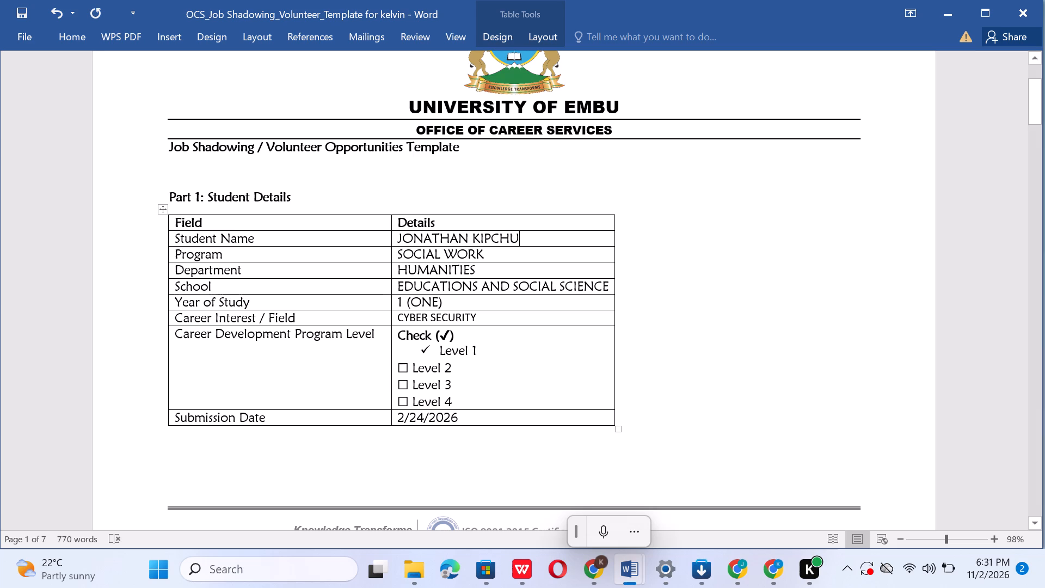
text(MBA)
Delete the previous student's e-mail and phone line from the sender block of the Part 3 Sample Application Letter.
scroll(590, 395, down, 2)
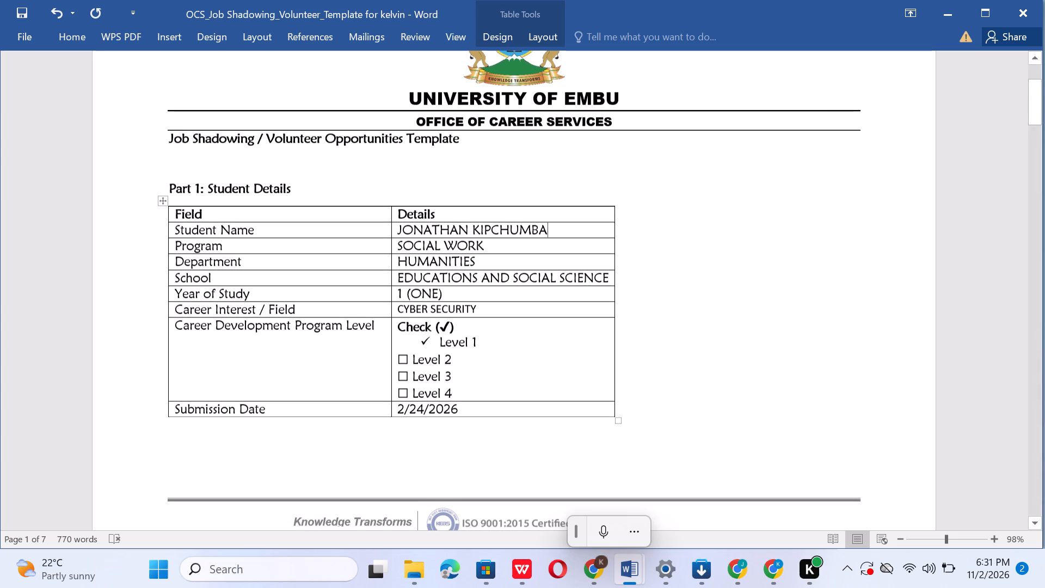
scroll(590, 395, down, 5)
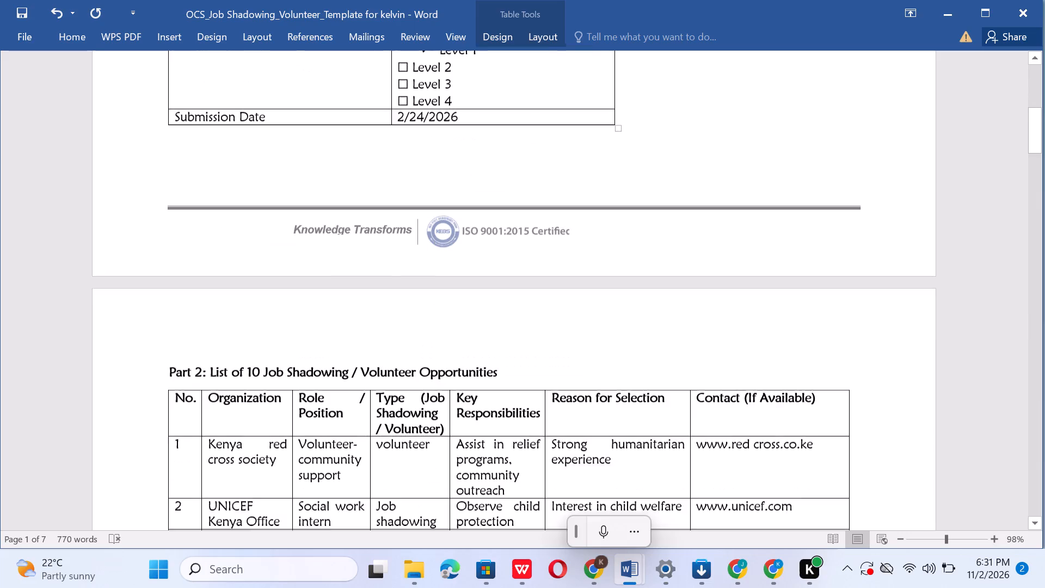
scroll(590, 395, down, 6)
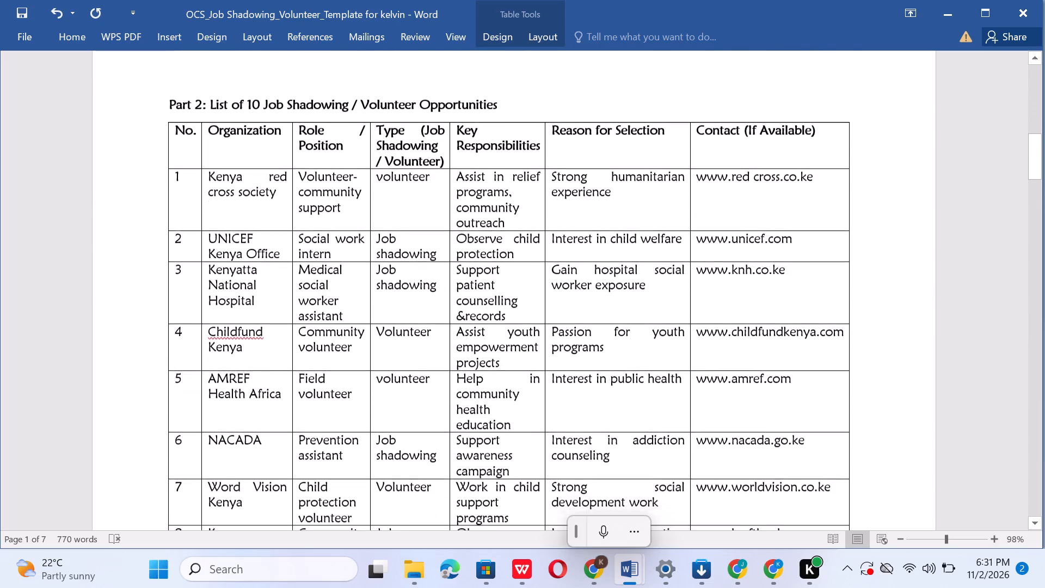
scroll(590, 395, down, 6)
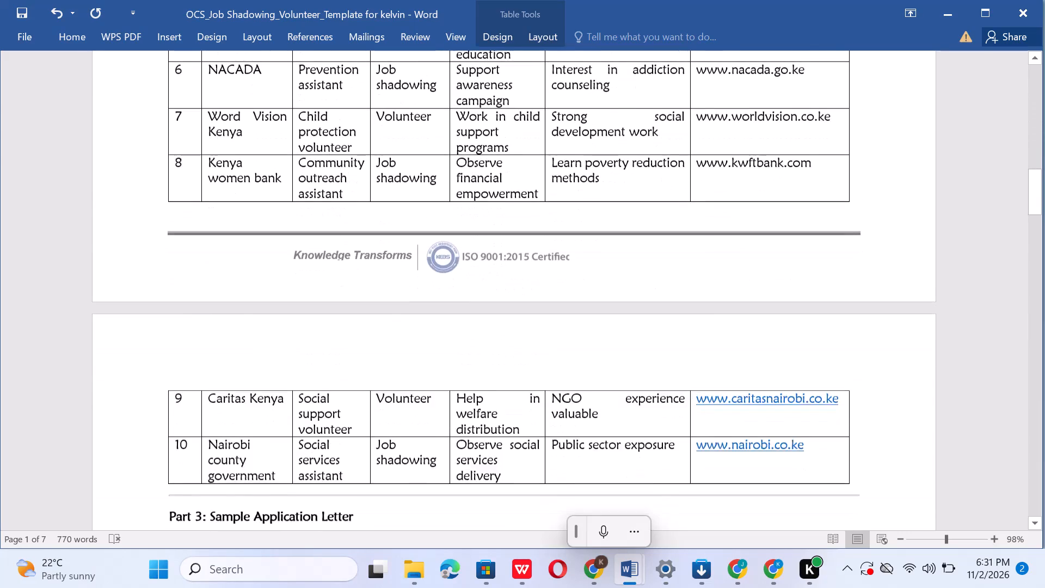
scroll(590, 395, down, 4)
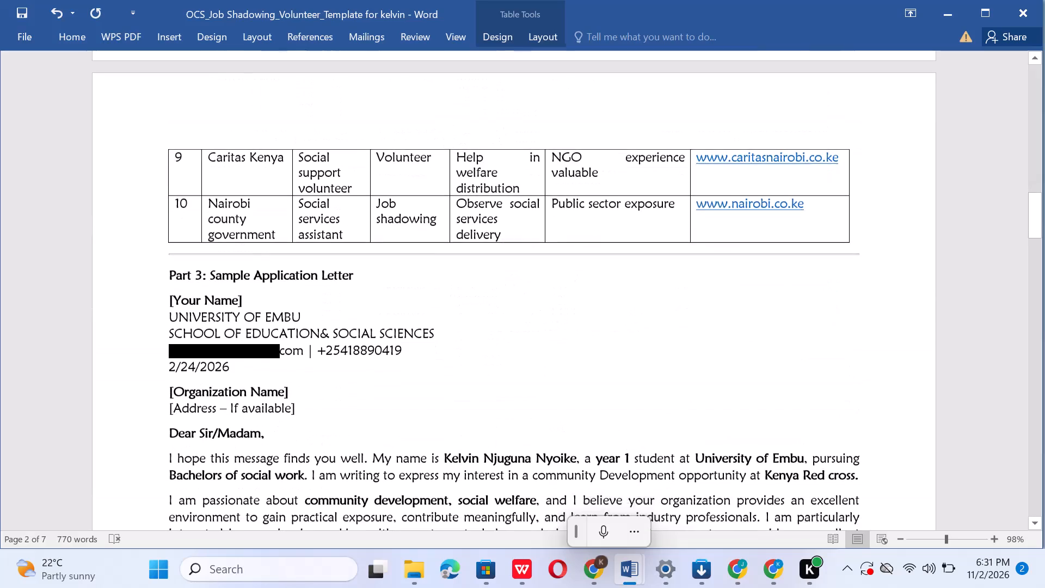
scroll(590, 395, down, 1)
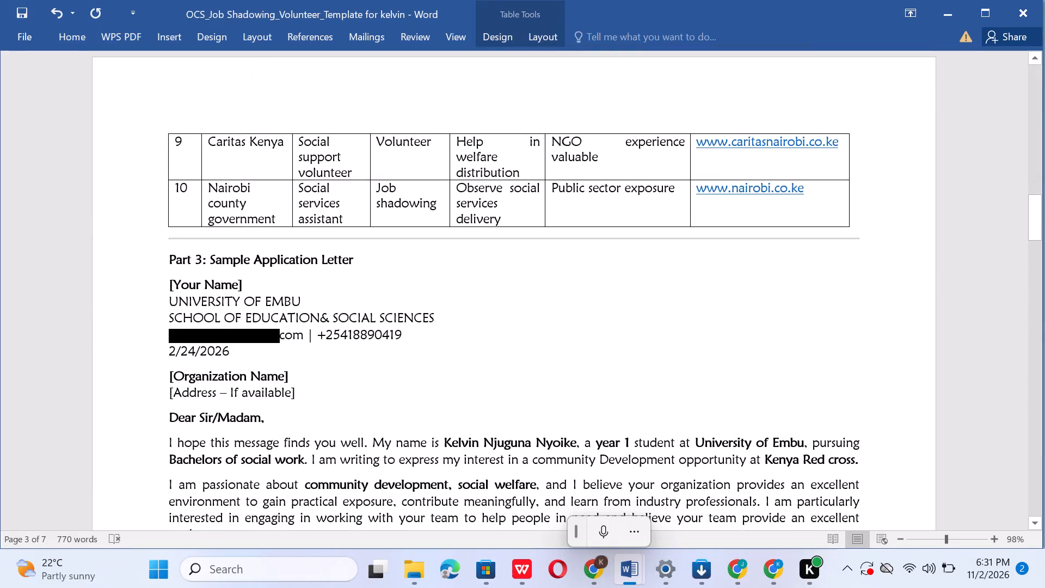
scroll(590, 395, down, 1)
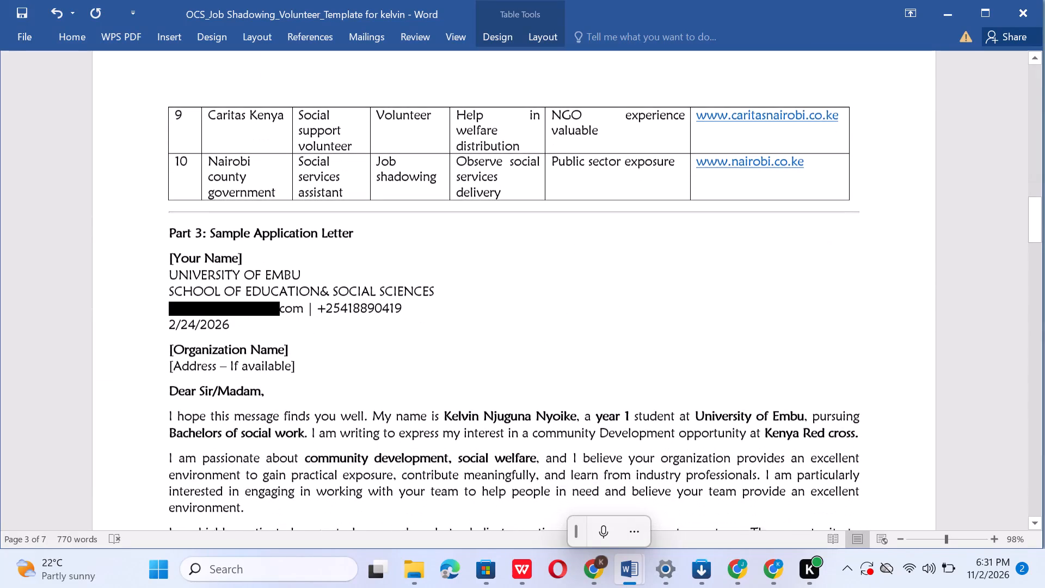
scroll(590, 395, down, 1)
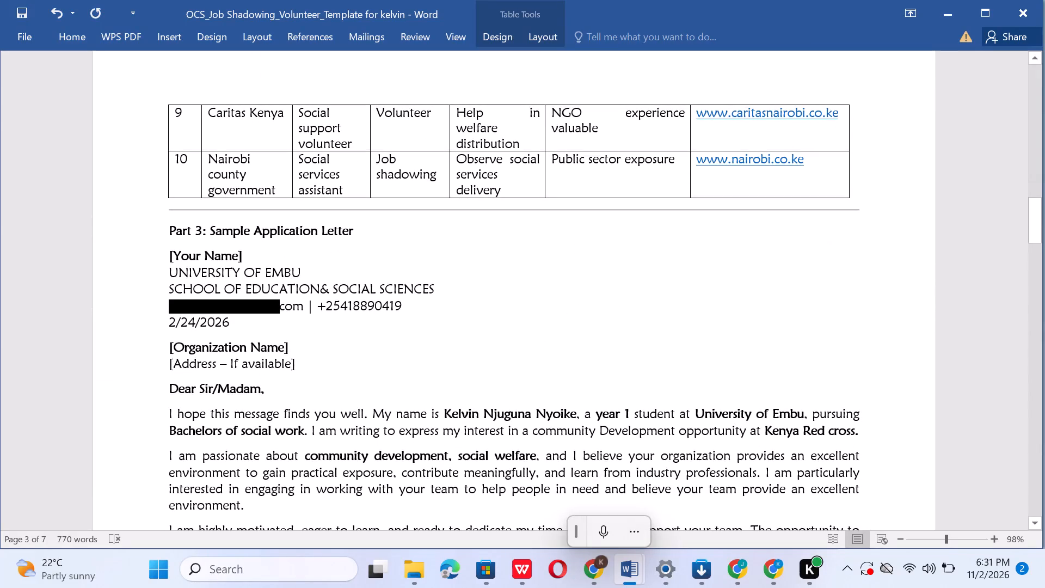
drag(406, 305, 275, 307)
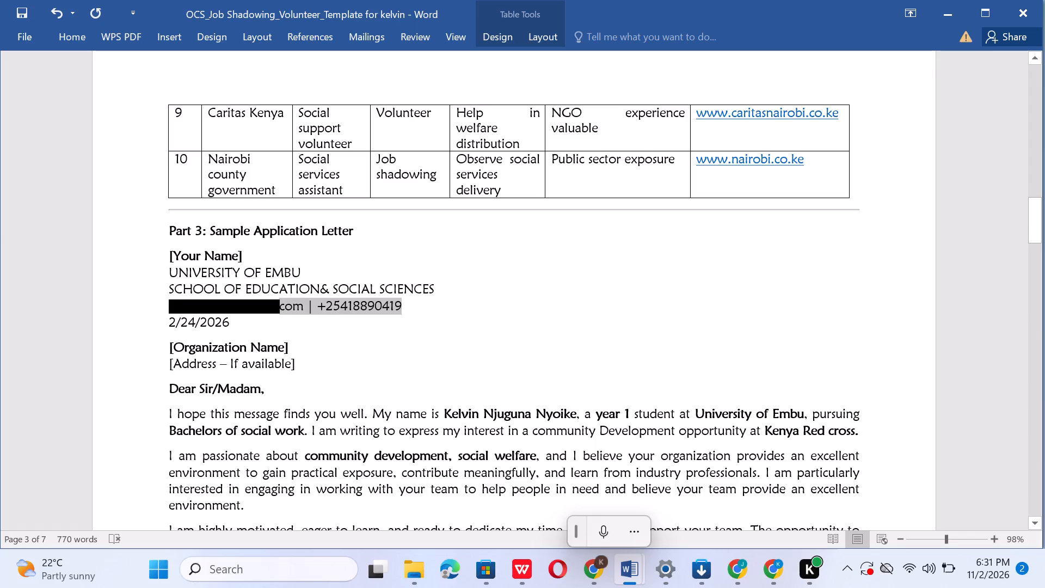
drag(275, 307, 214, 306)
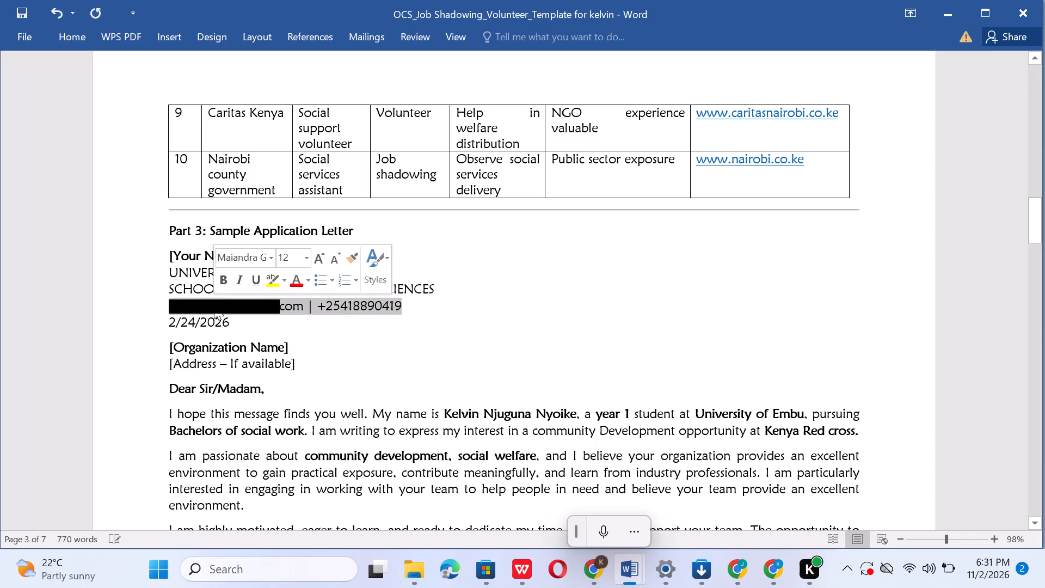
key(BackSpace)
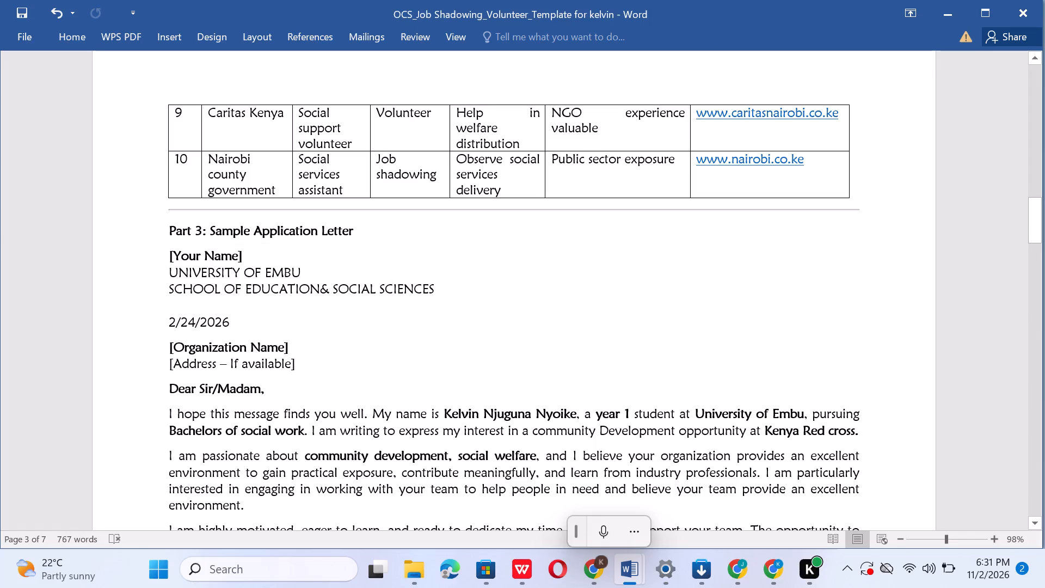
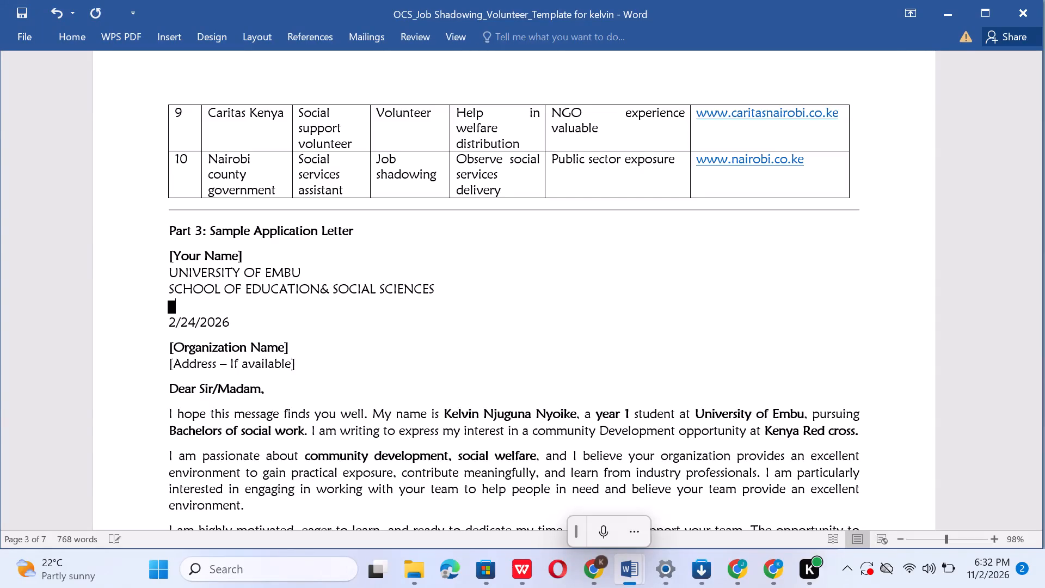
Enter the new student's contact details on the line above the date in the Part 3 Sample Application Letter's sender block.
key(BackSpace)
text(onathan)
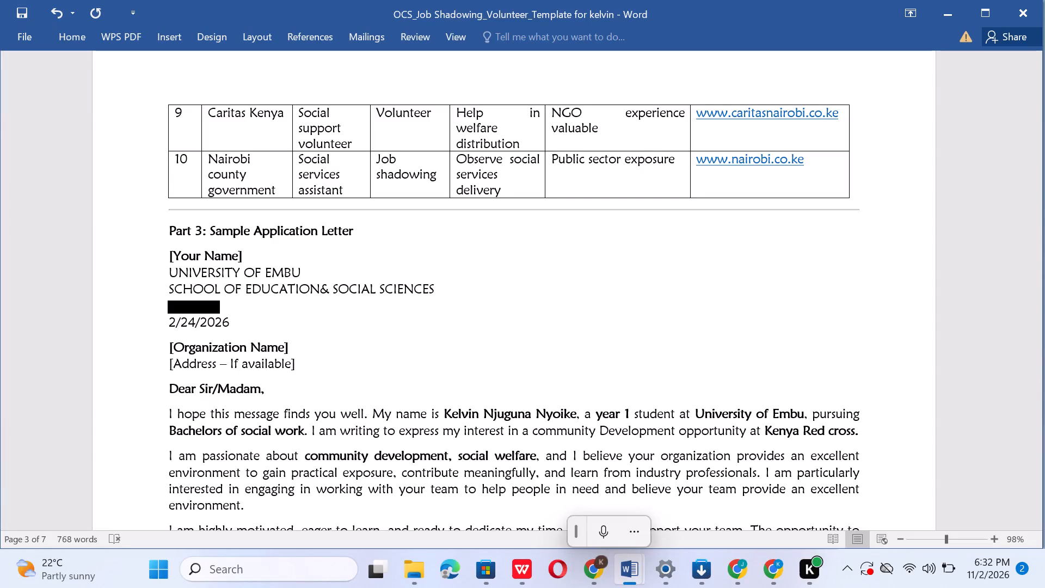
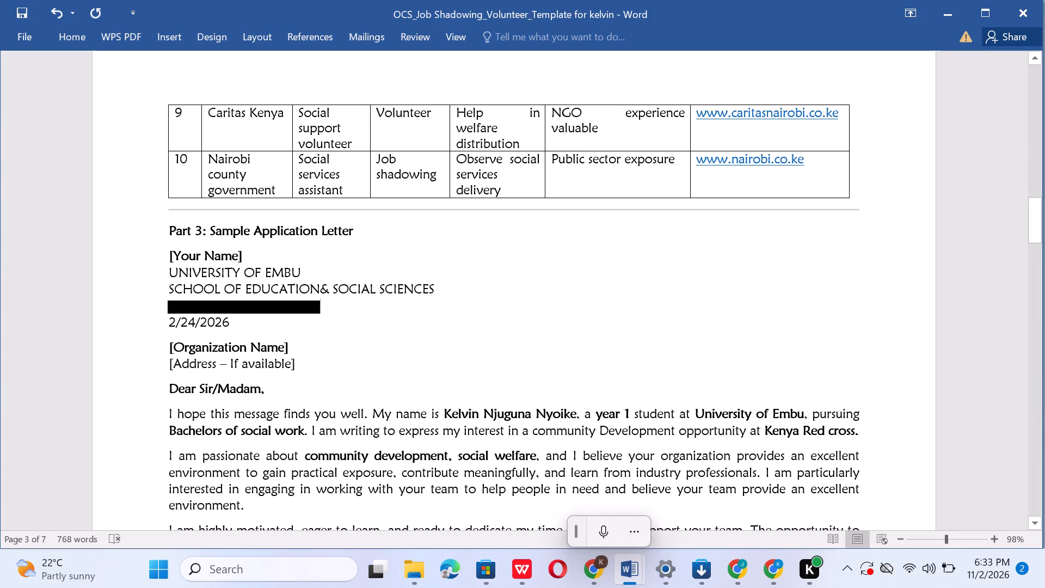
Check the rest of the Part 3 Sample Application Letter, through the signature block to the Part 4 resume heading, for the previous student's details.
scroll(294, 403, down, 3)
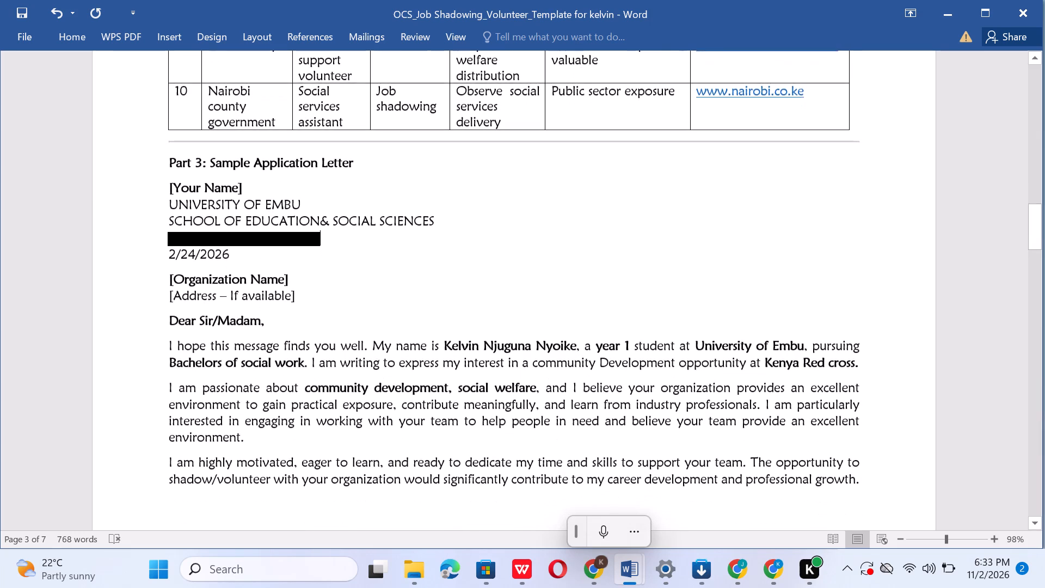
scroll(294, 403, down, 4)
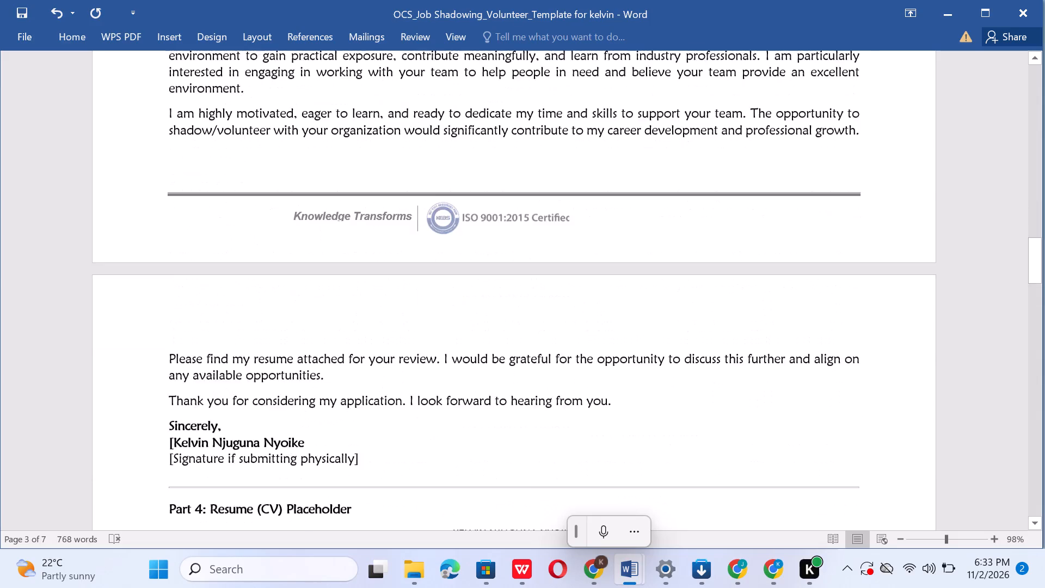
scroll(294, 403, down, 2)
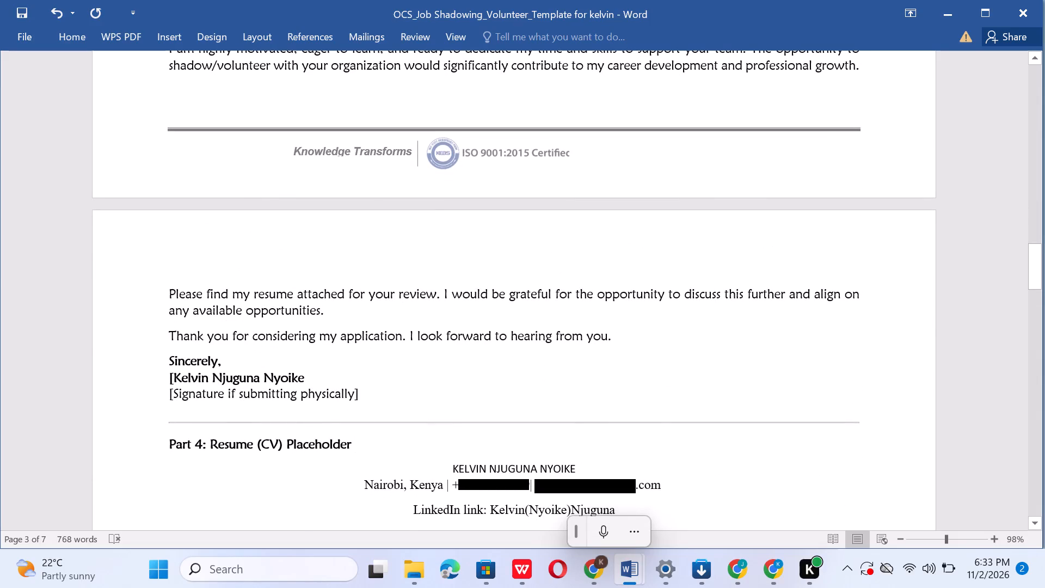
Replace the previous student's name under "Sincerely," at the end of the application letter with the new student's name.
drag(304, 377, 252, 376)
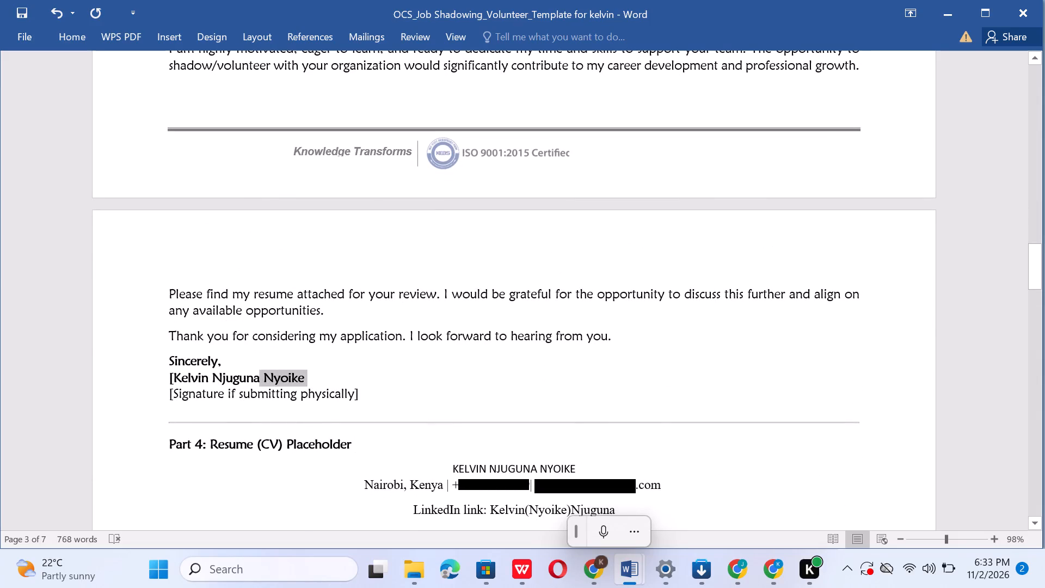
drag(252, 376, 198, 376)
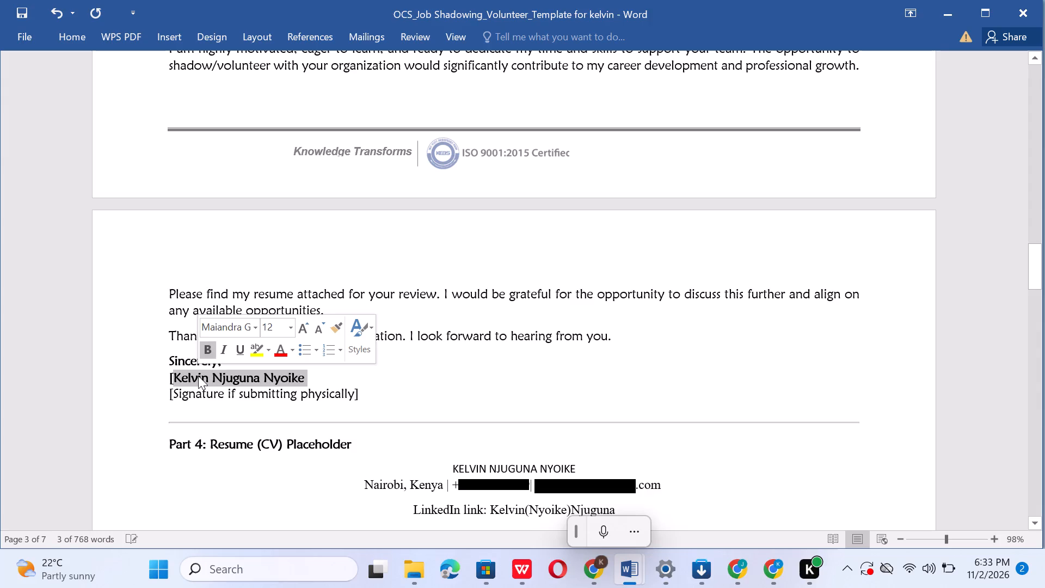
key(BackSpace)
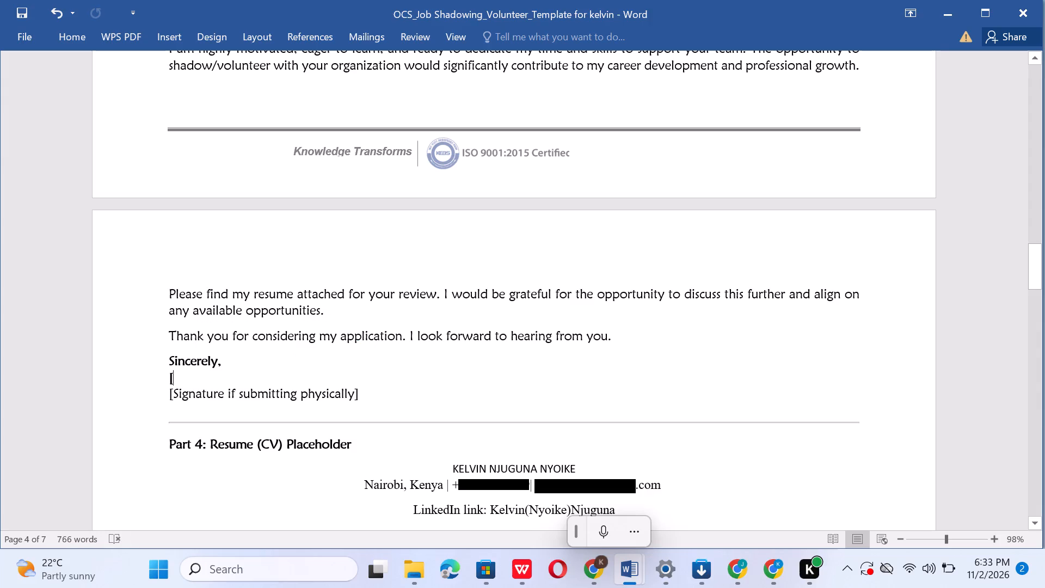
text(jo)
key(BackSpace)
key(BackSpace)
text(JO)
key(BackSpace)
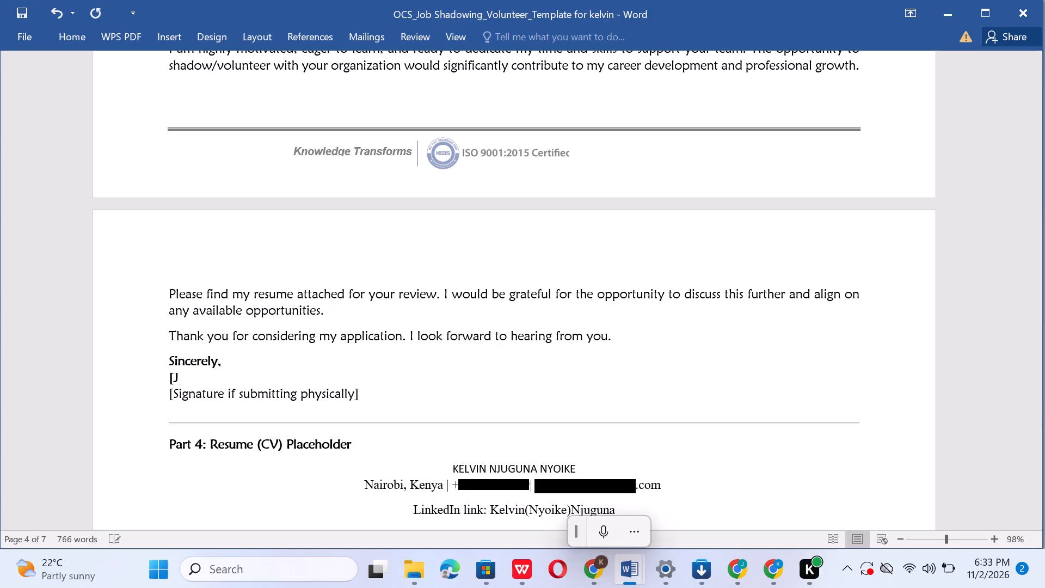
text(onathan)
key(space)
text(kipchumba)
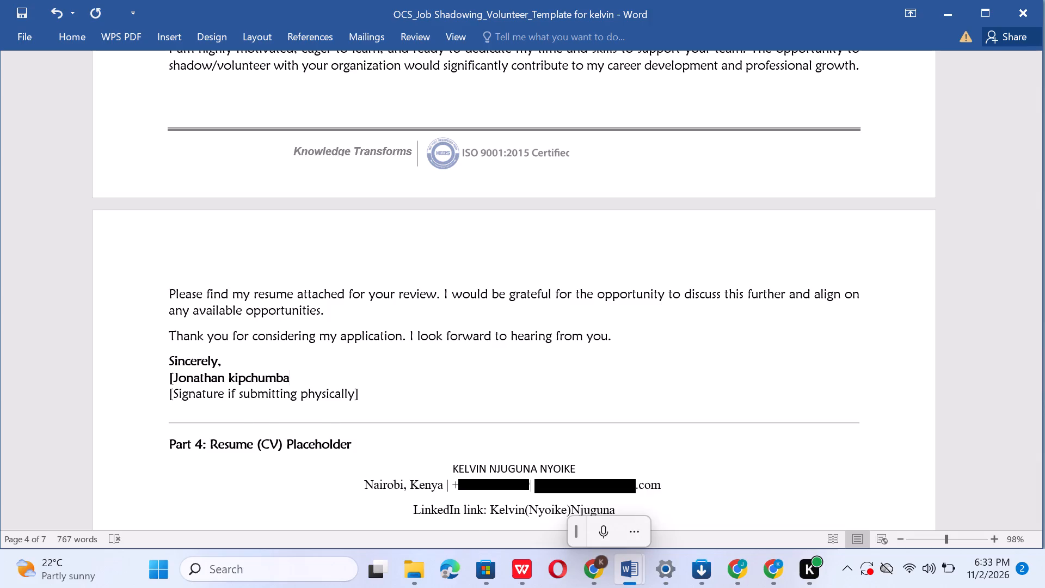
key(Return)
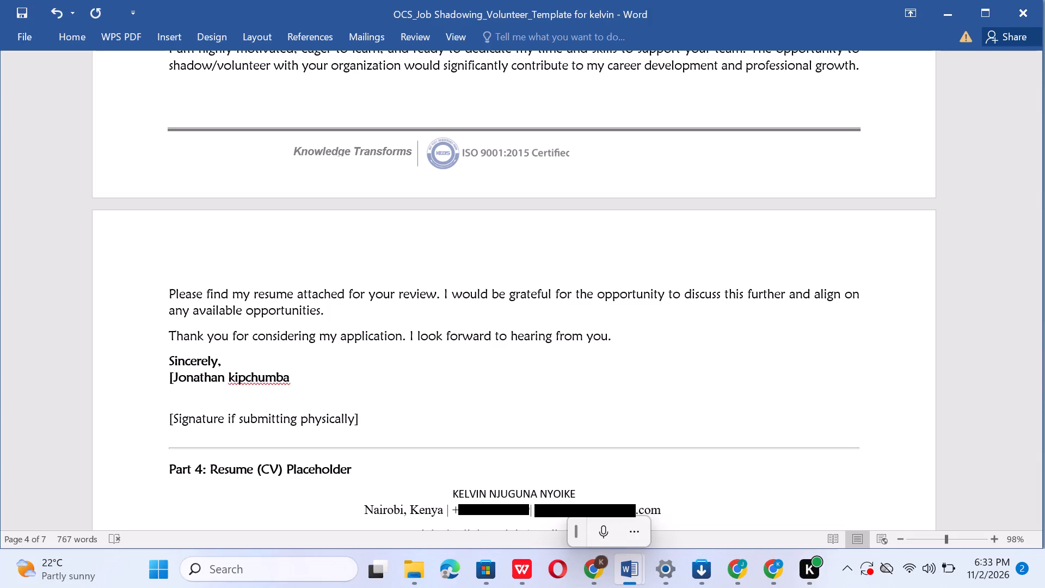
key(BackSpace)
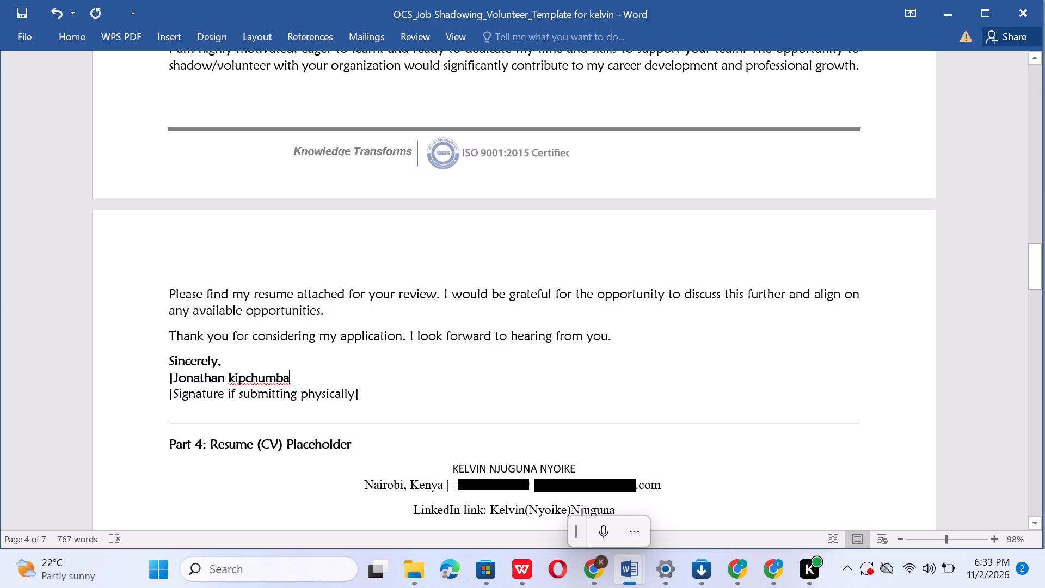
Replace the name line under the Part 4: Resume (CV) Placeholder heading with the new student's name.
drag(575, 464, 477, 466)
key(BackSpace)
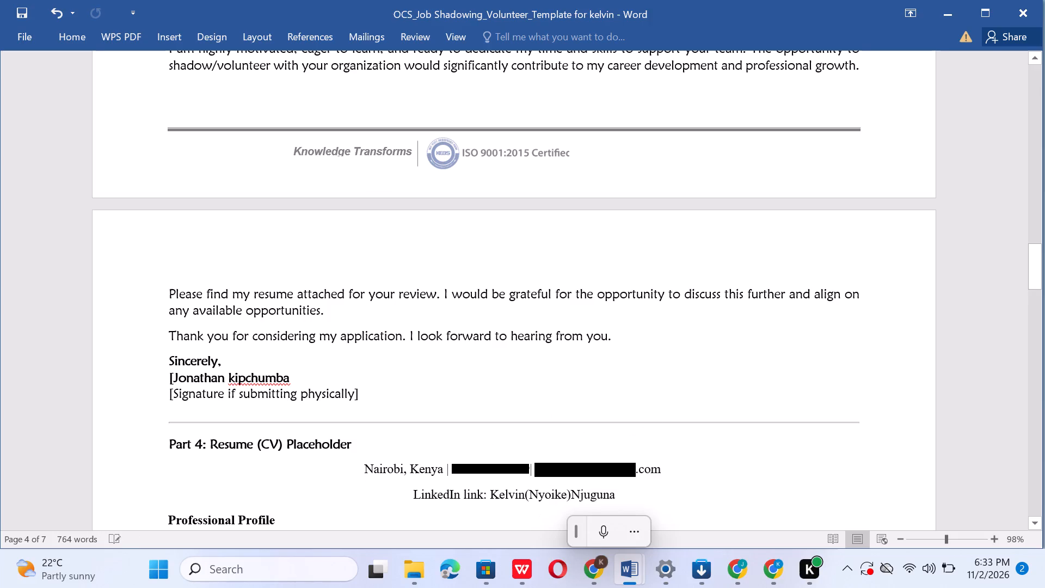
click(468, 457)
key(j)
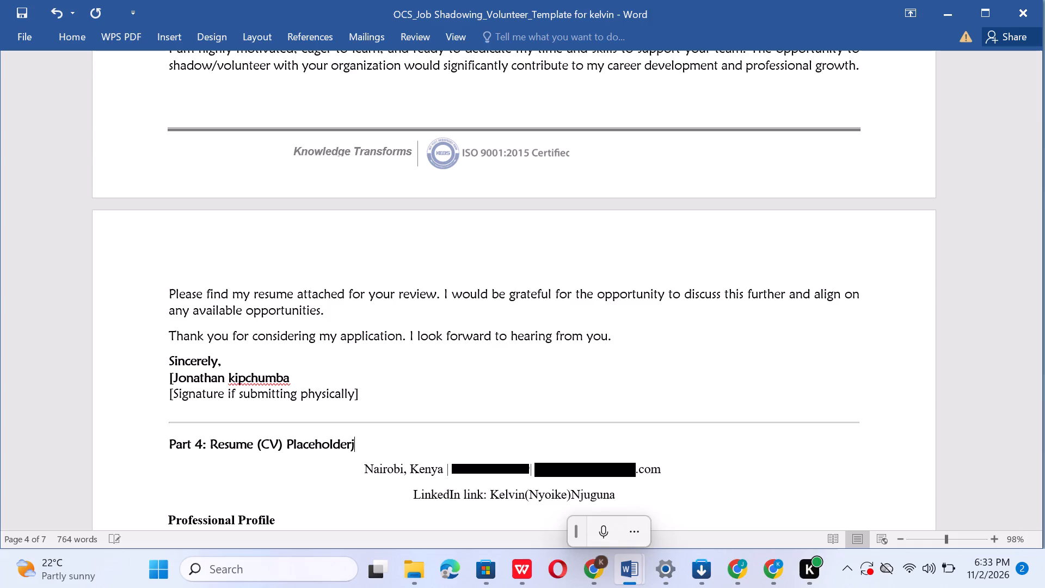
key(BackSpace)
key(Right)
key(BackSpace)
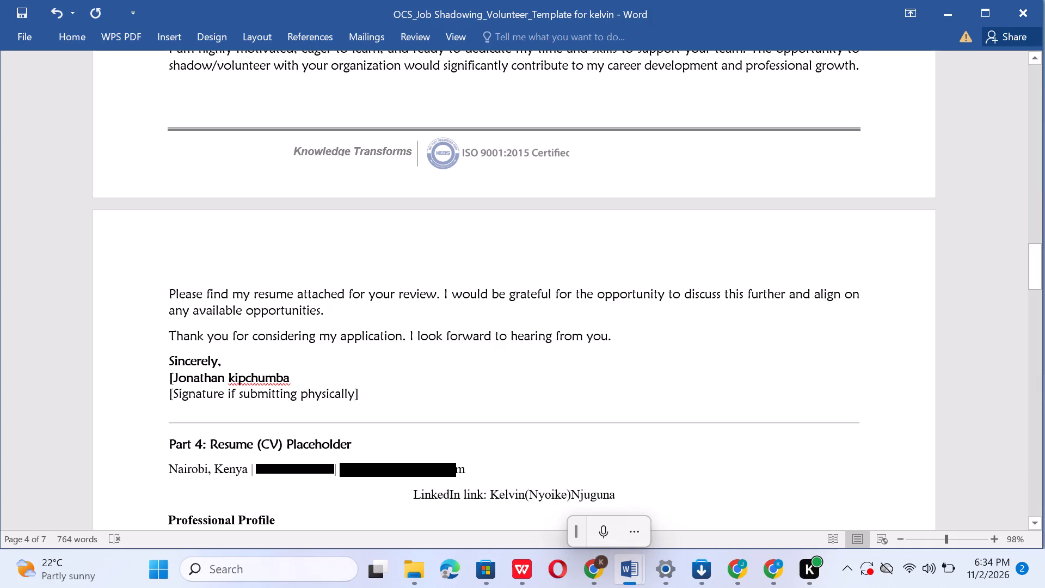
click(359, 444)
key(Return)
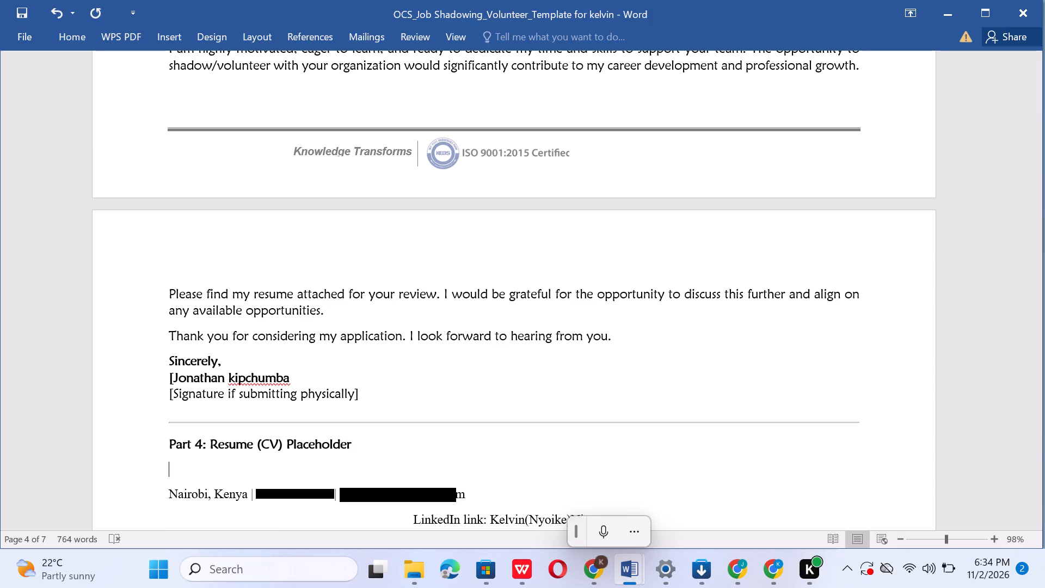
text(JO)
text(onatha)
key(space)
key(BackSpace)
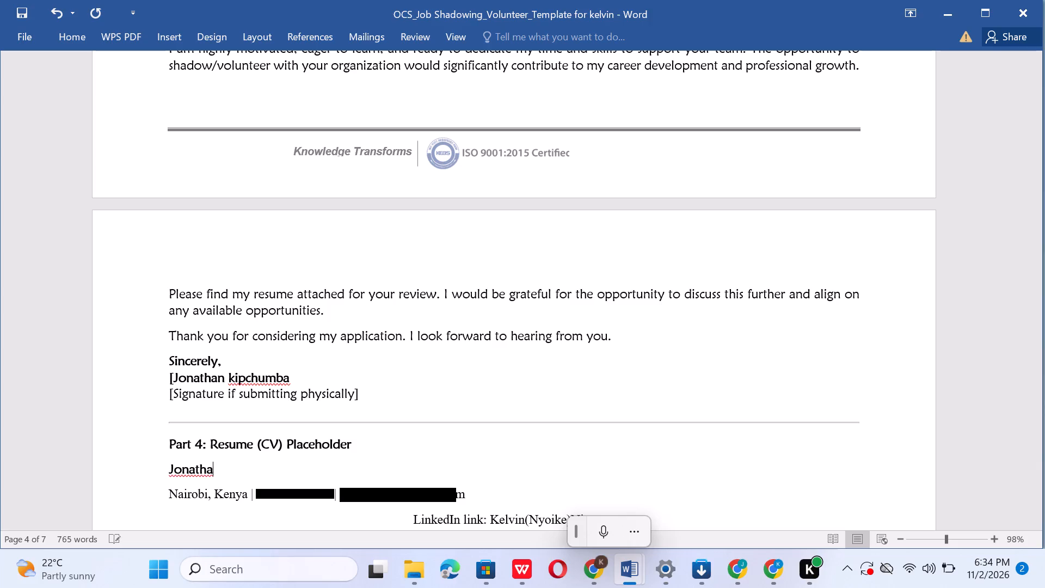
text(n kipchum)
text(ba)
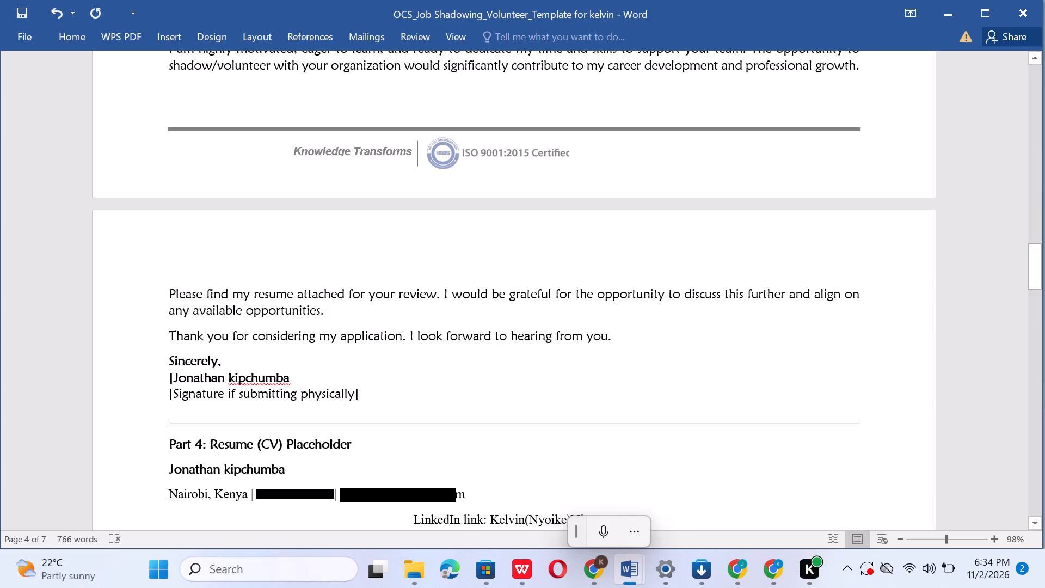
Clear the previous student's contact details after "Nairobi, Kenya |" in the Part 4 resume header.
drag(332, 492, 287, 491)
drag(287, 491, 256, 491)
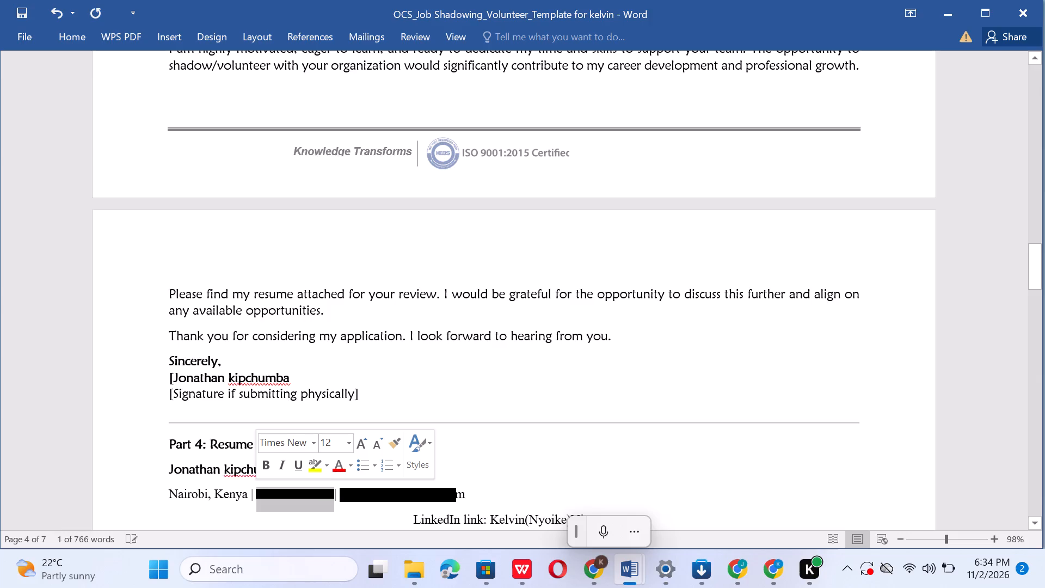
key(BackSpace)
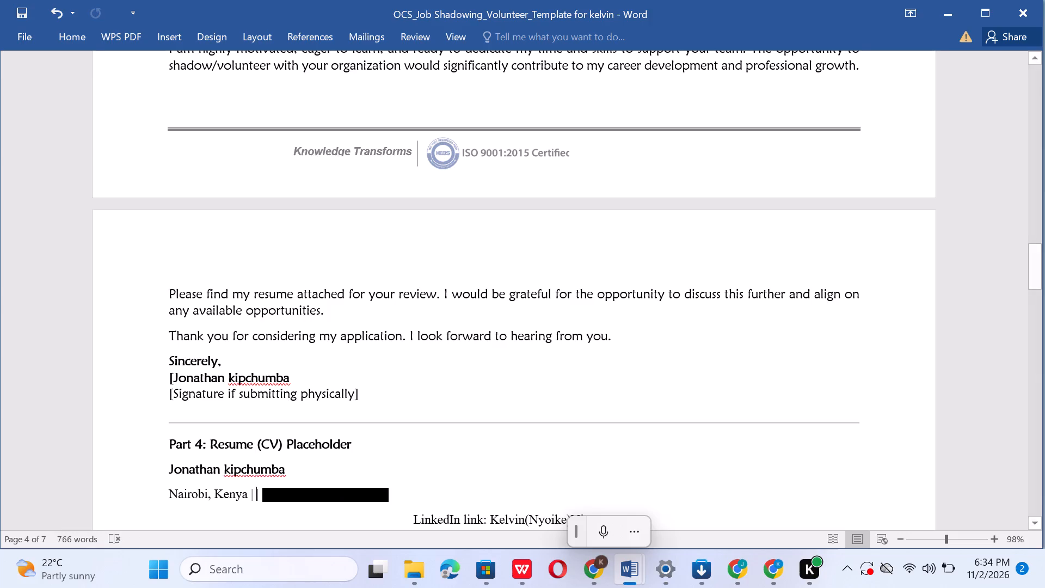
Enter the new student's phone number with its country code after "Nairobi, Kenya |" in the Part 4 resume header.
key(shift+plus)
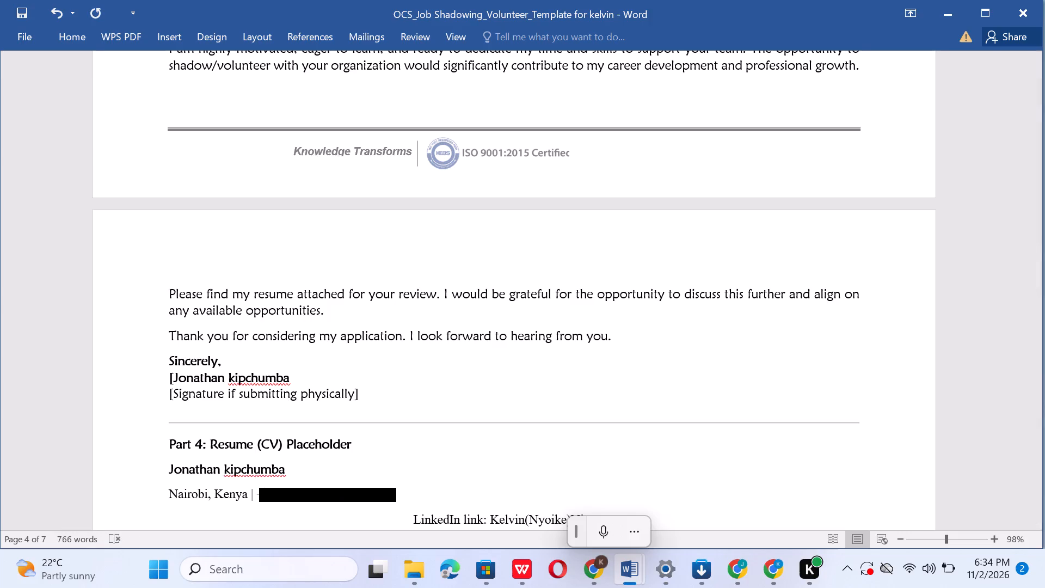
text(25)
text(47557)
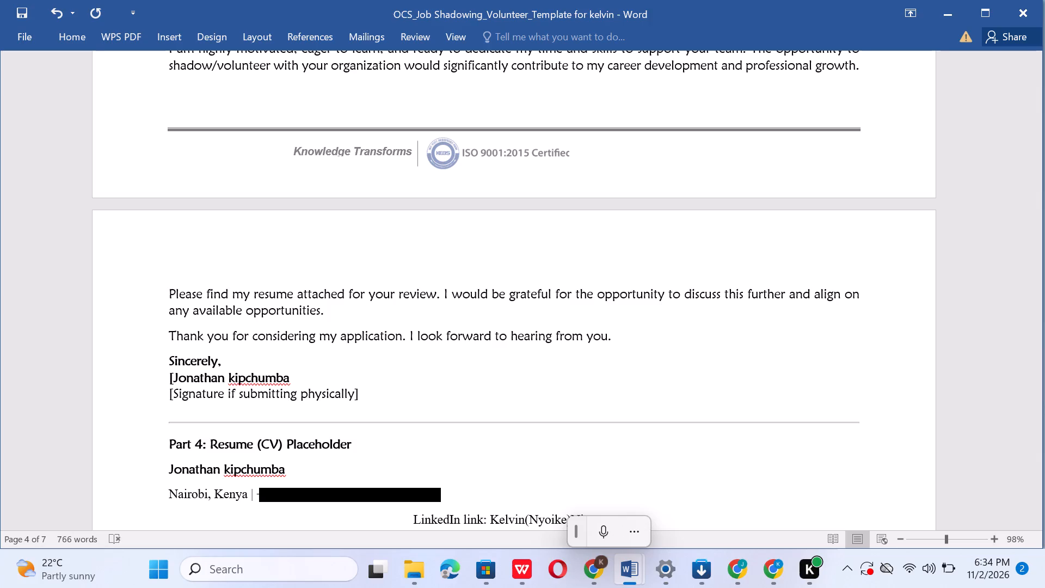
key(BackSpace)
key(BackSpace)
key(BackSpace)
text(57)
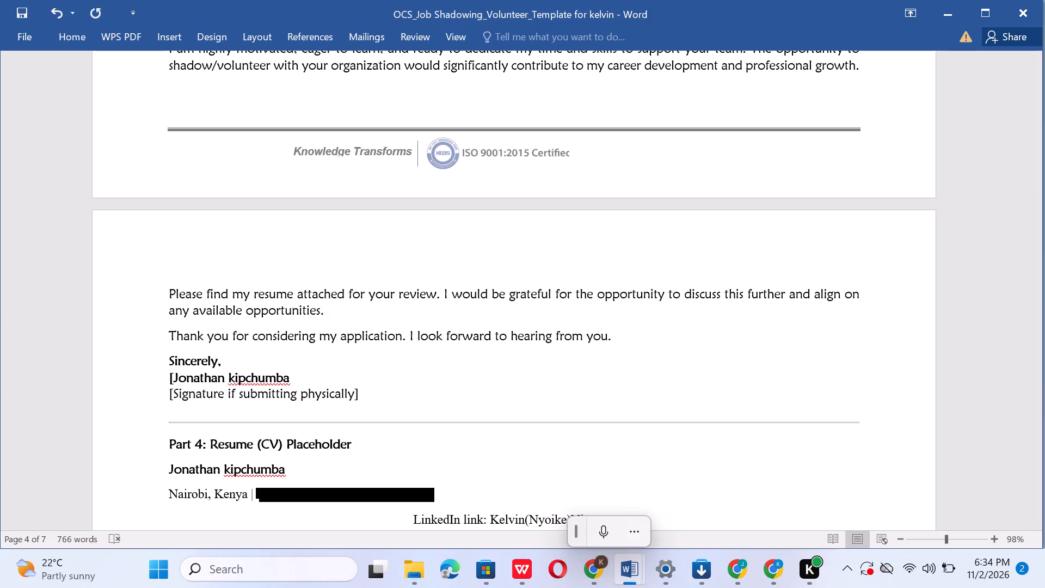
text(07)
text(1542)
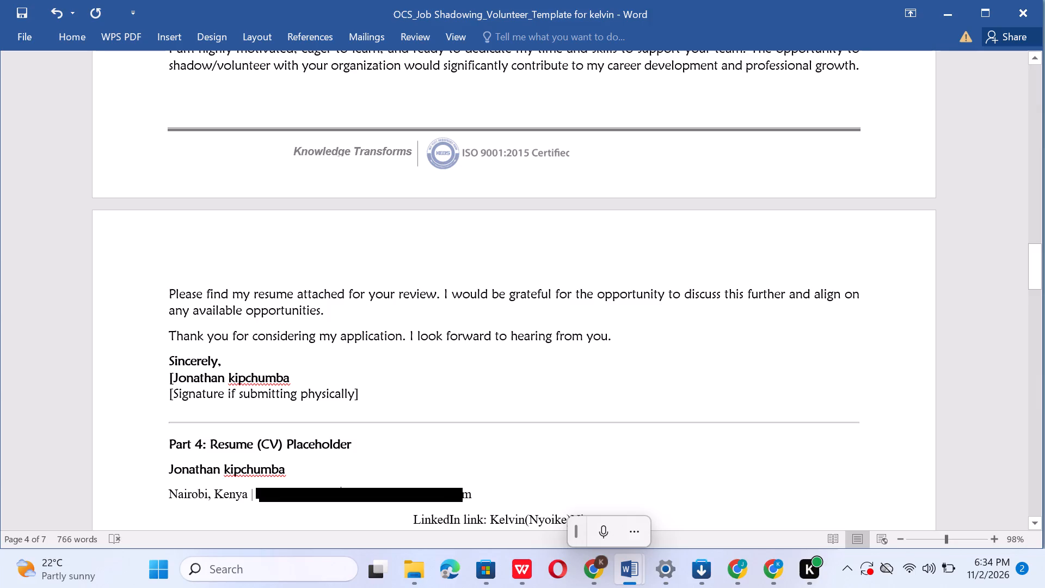
Delete the previous student's e-mail address following the phone number in the Part 4 resume header.
drag(472, 495, 395, 494)
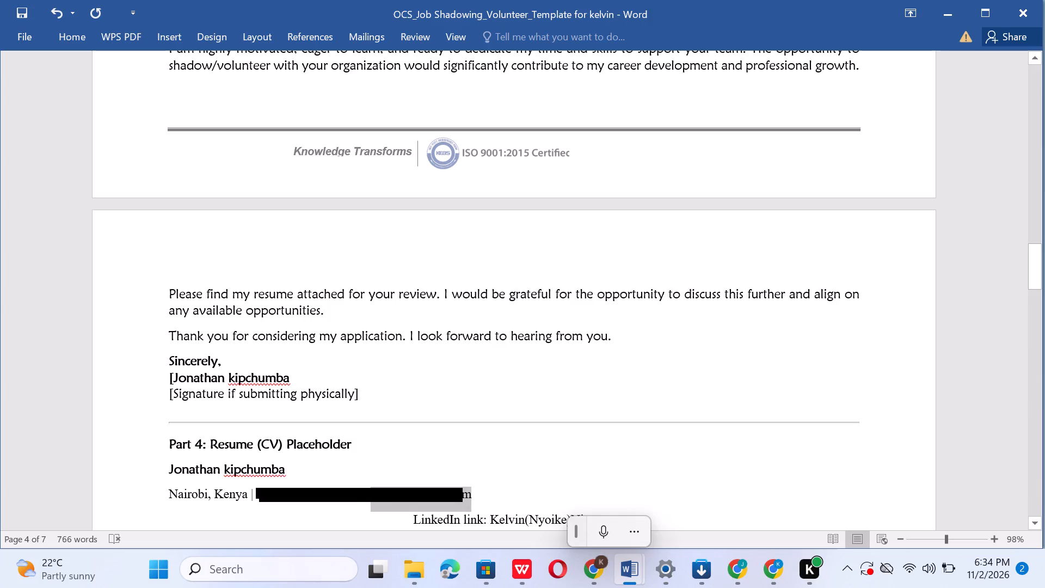
drag(395, 494, 385, 494)
key(BackSpace)
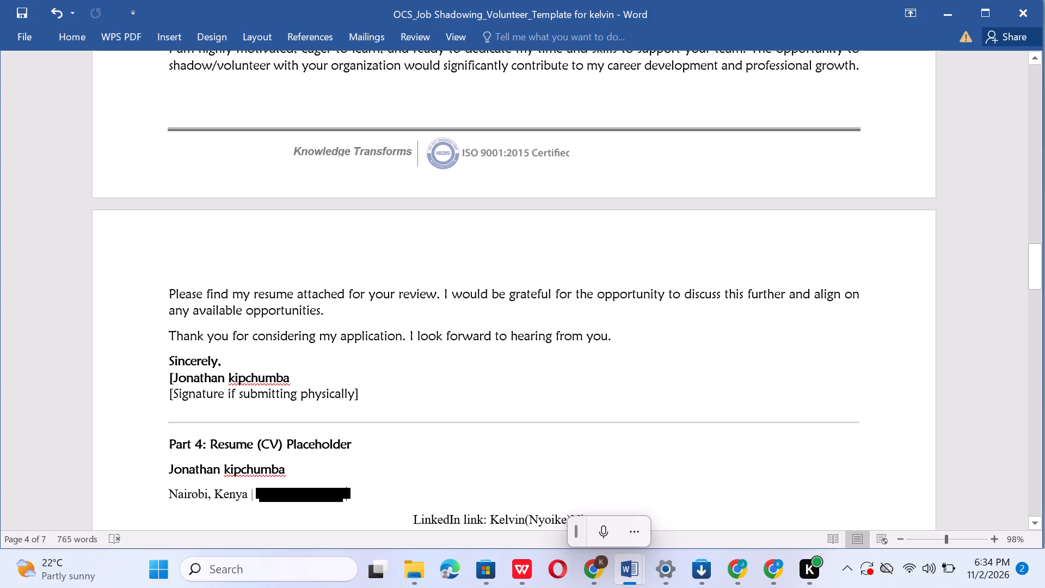
Enter the new student's e-mail address at the end of the "Nairobi, Kenya" contact line in the Part 4 resume.
scroll(385, 494, up, 2)
scroll(385, 494, down, 1)
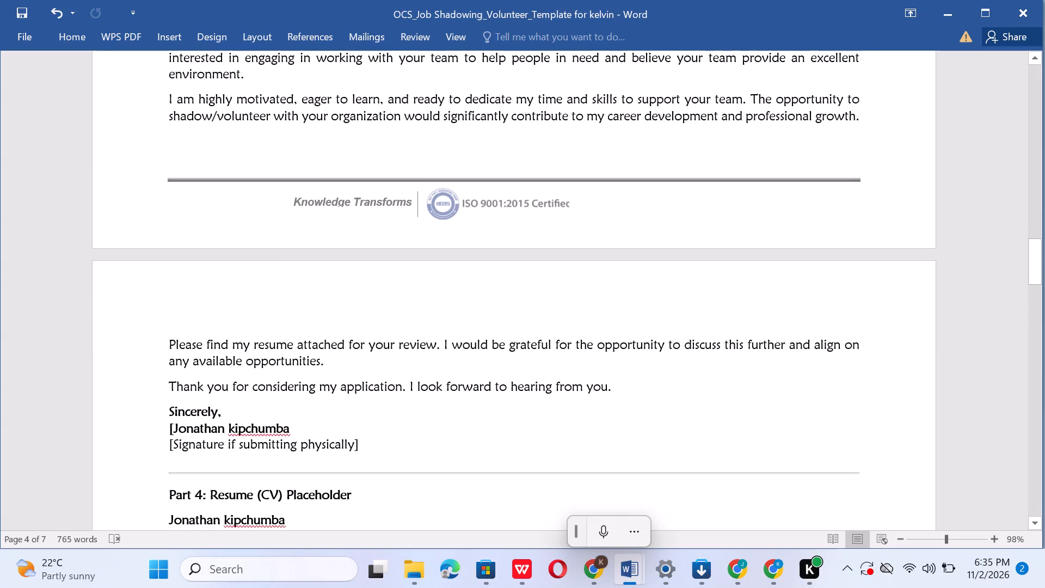
scroll(385, 494, down, 1)
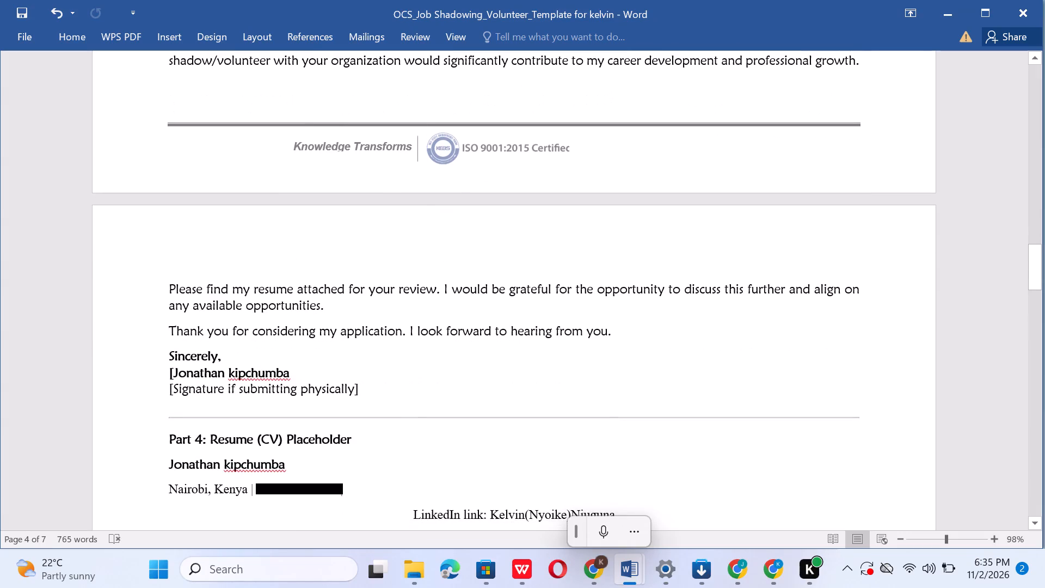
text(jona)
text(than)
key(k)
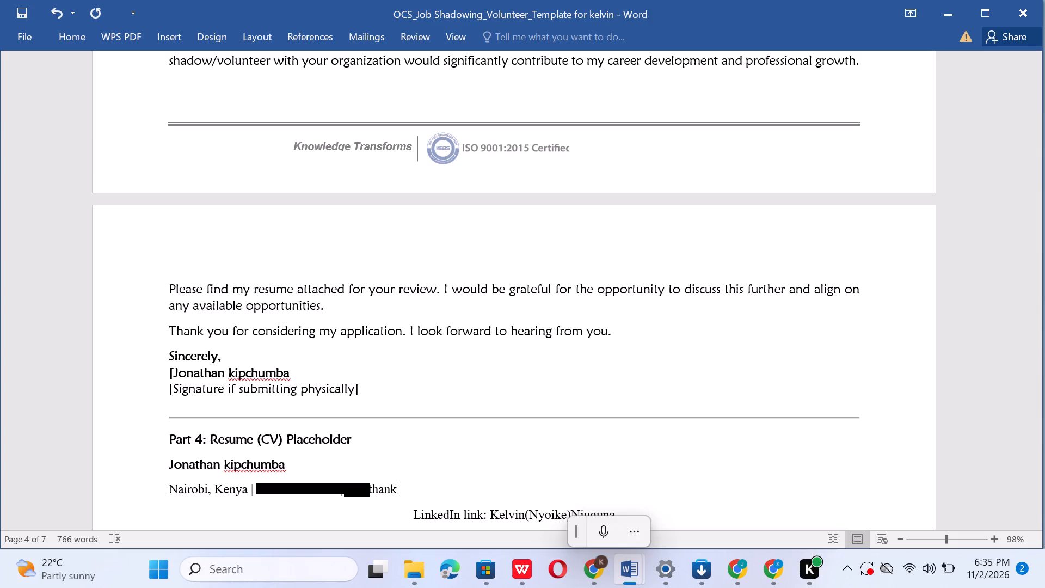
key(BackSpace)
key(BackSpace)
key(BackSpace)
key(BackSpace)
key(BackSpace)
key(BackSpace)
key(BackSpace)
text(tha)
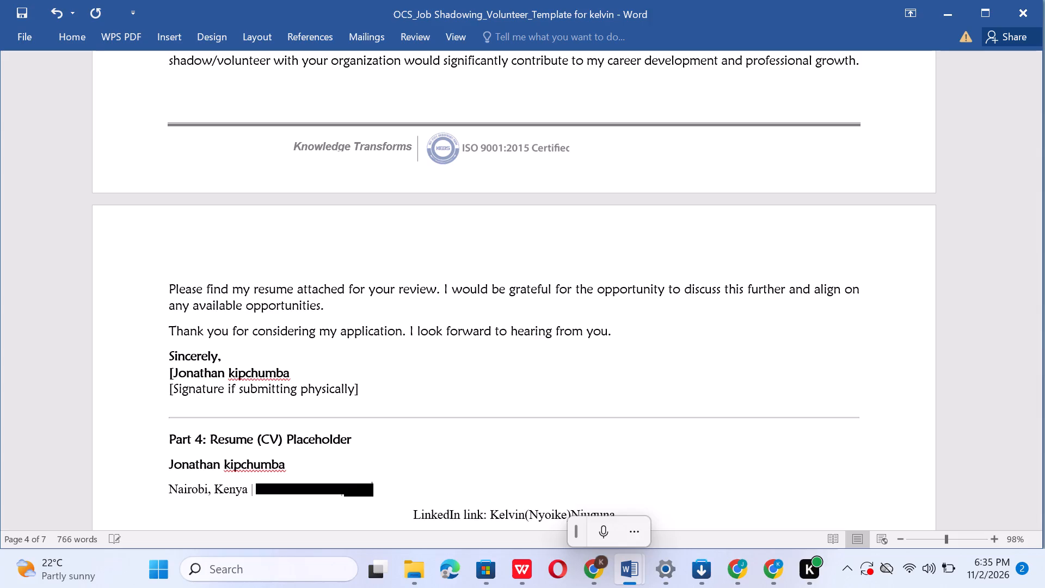
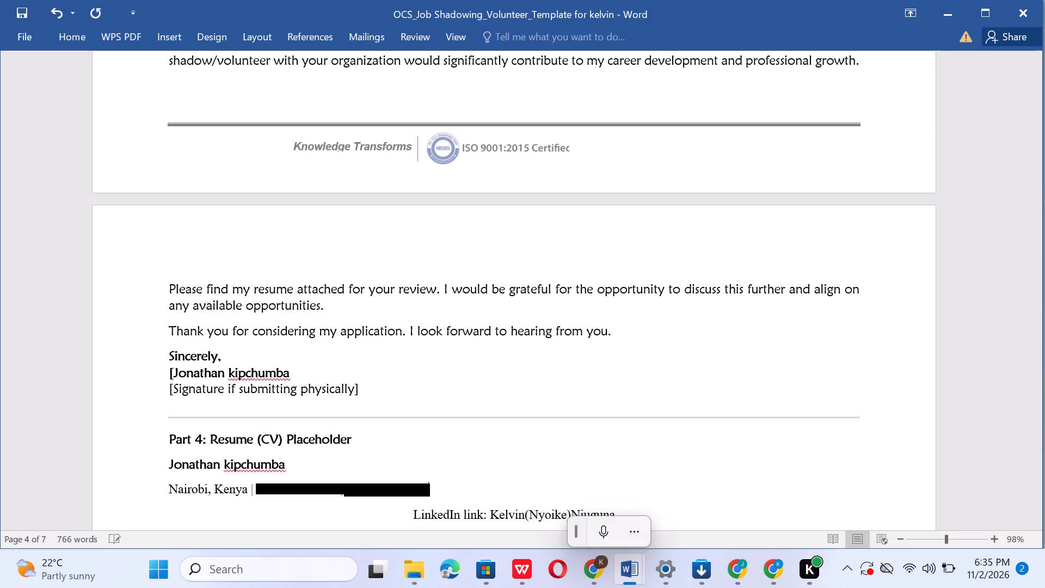
Complete the domain ending of the new student's e-mail address on the "Nairobi, Kenya" contact line in Part 4.
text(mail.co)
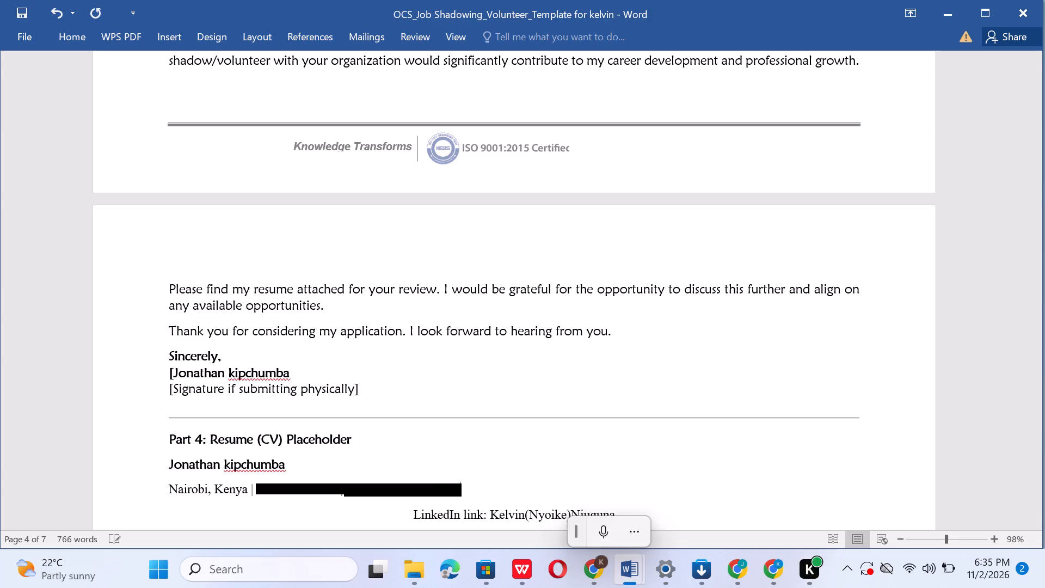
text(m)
Replace the start of the e-mail address above the date in the Part 3 sample application letter with the new student's.
scroll(410, 372, up, 2)
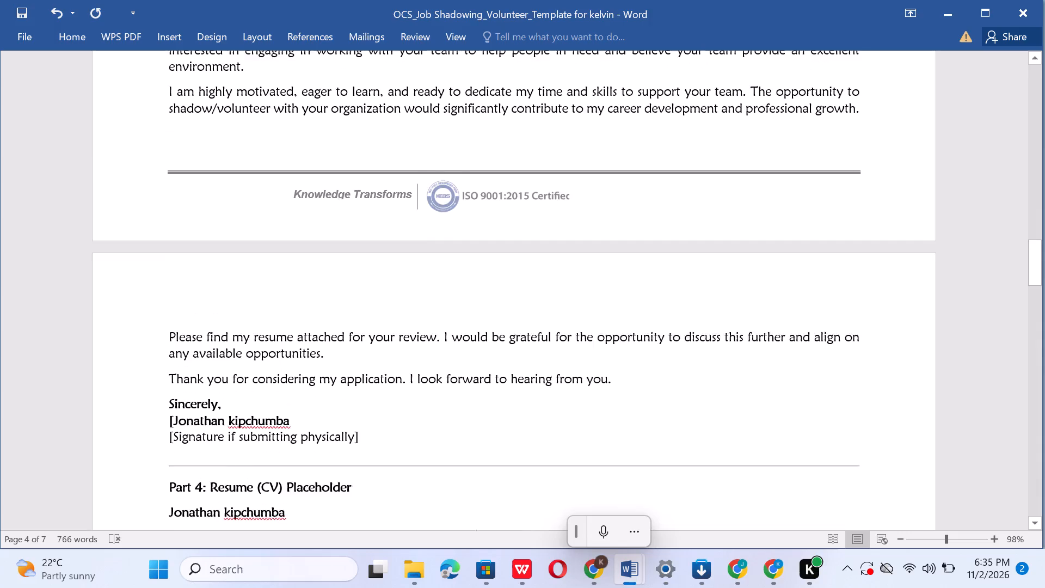
scroll(410, 372, up, 3)
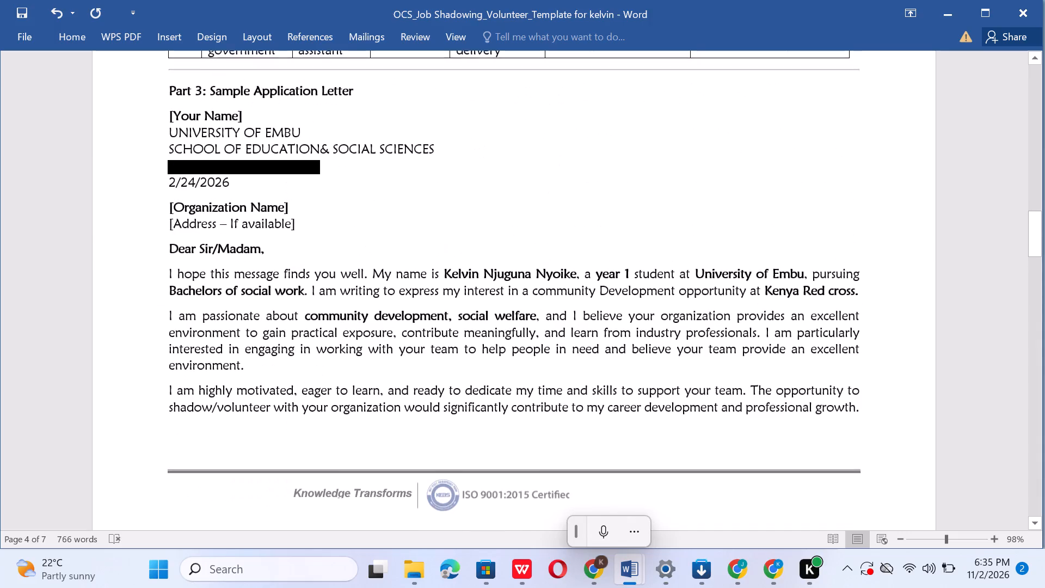
scroll(410, 372, up, 1)
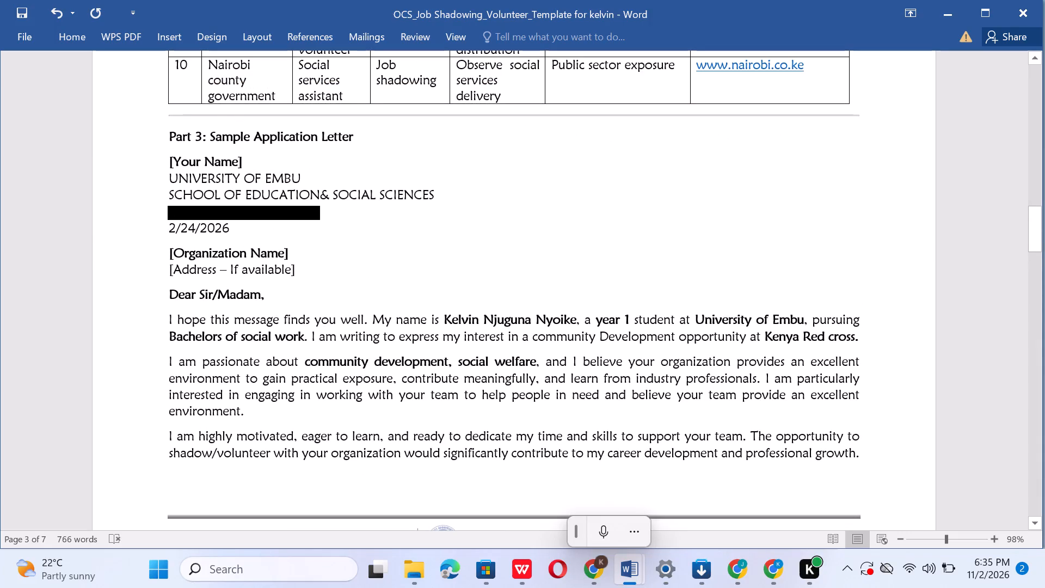
click(224, 215)
drag(224, 215, 177, 212)
drag(177, 212, 166, 214)
key(BackSpace)
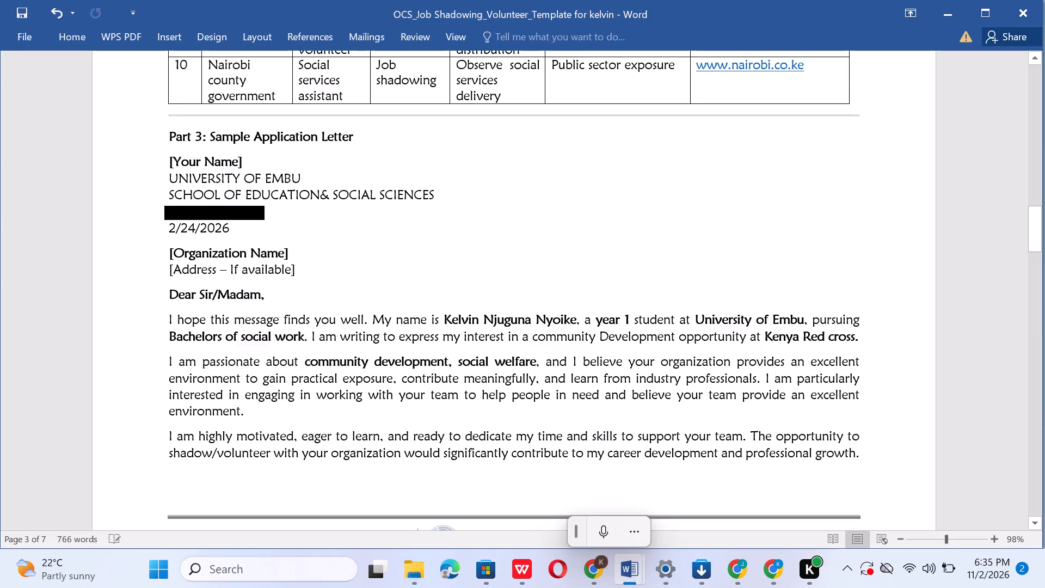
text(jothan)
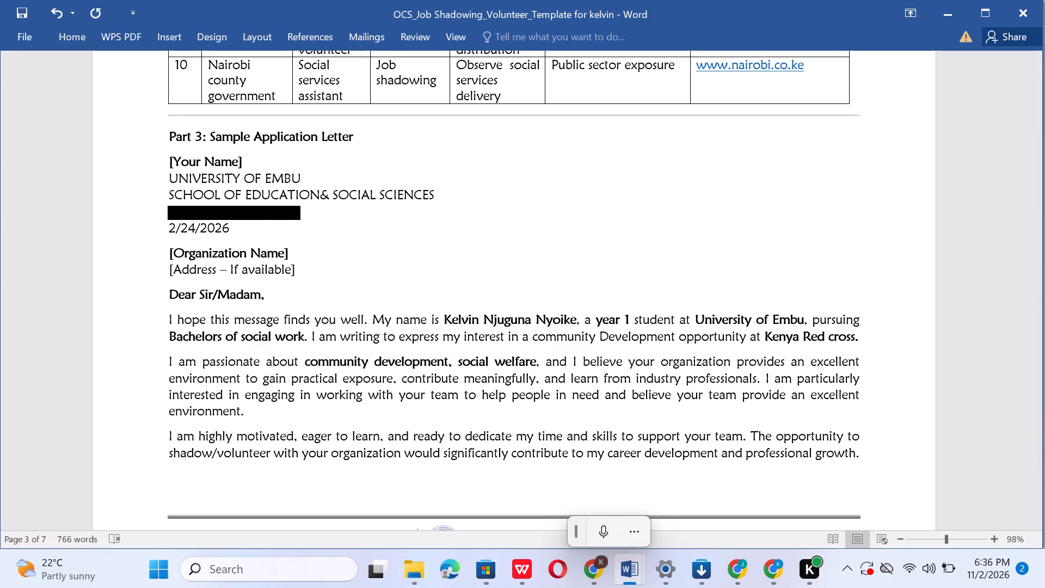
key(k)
Review the Part 4 resume from its header to the Reference section for details that still need replacing.
scroll(281, 381, down, 3)
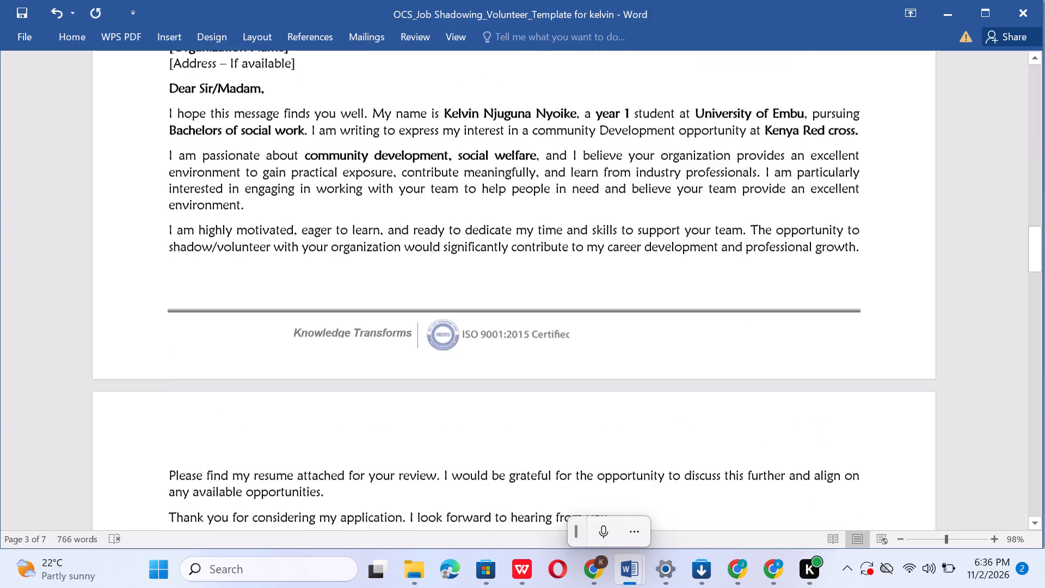
scroll(281, 381, down, 5)
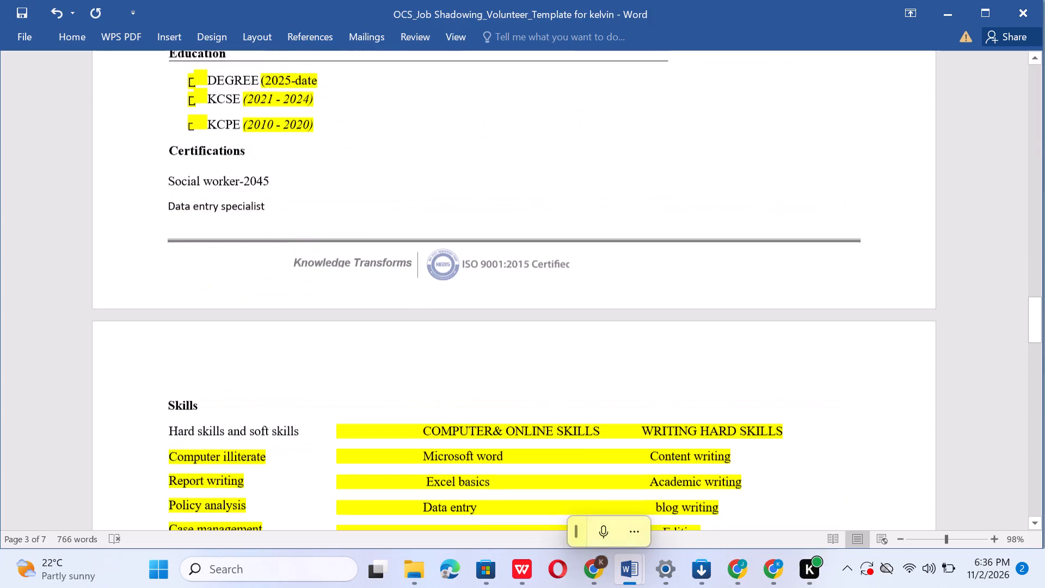
scroll(281, 381, down, 5)
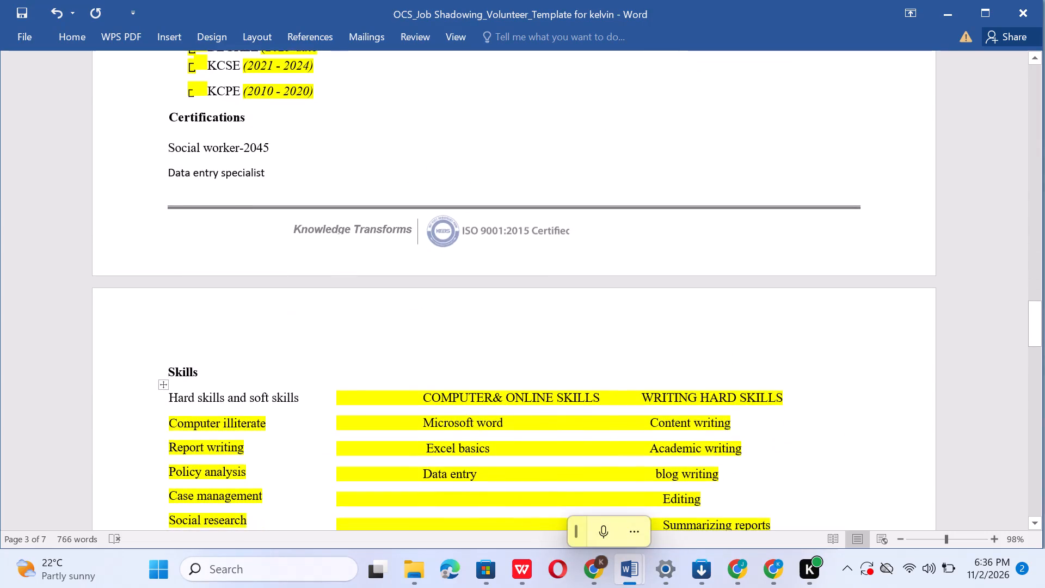
scroll(281, 381, down, 9)
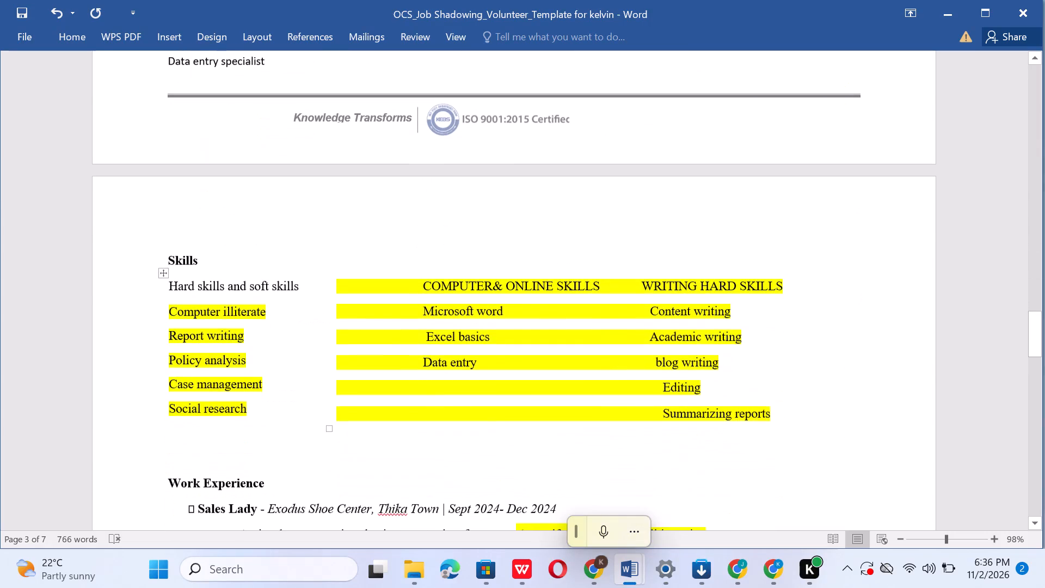
scroll(281, 381, down, 9)
scroll(281, 381, up, 1)
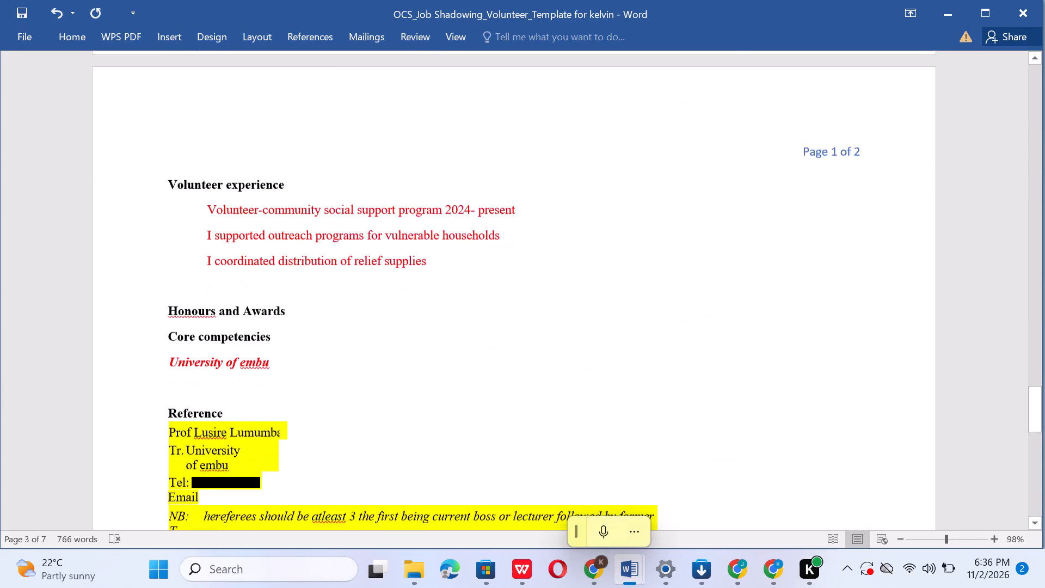
scroll(281, 381, up, 8)
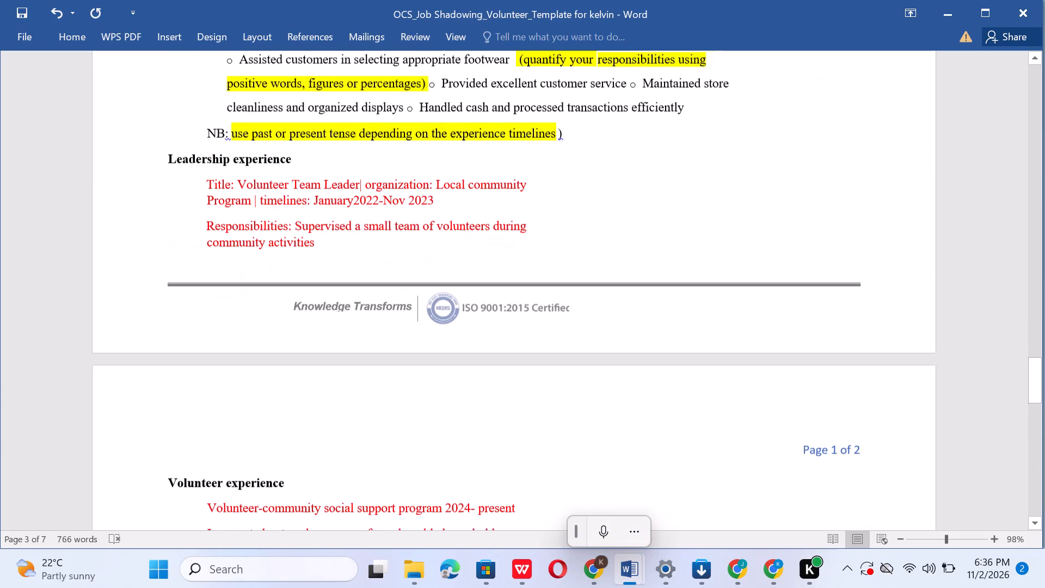
scroll(281, 381, up, 10)
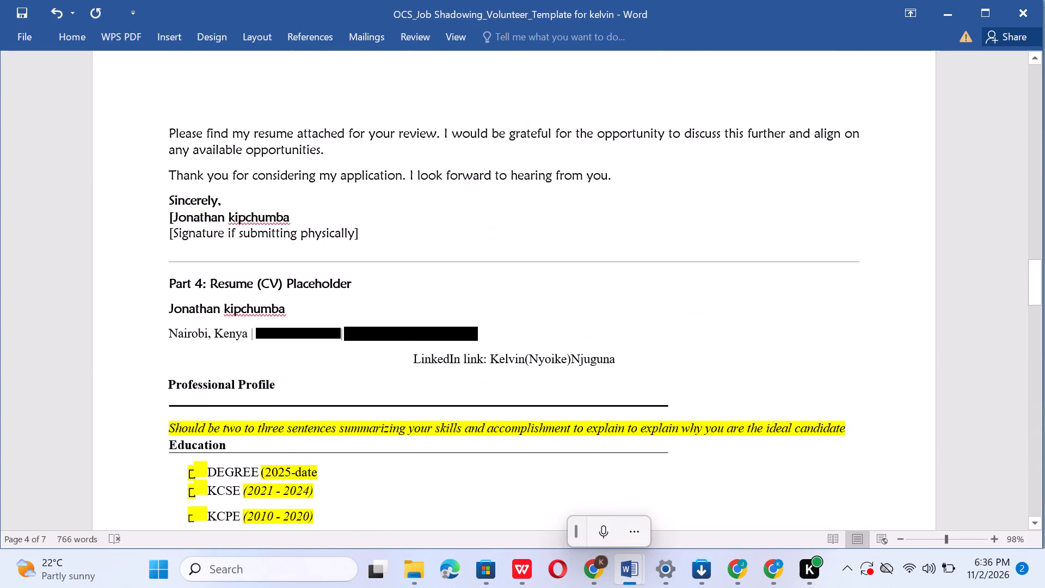
Delete the previous student's LinkedIn link line above Professional Profile in the Part 4 resume header.
drag(616, 361, 481, 366)
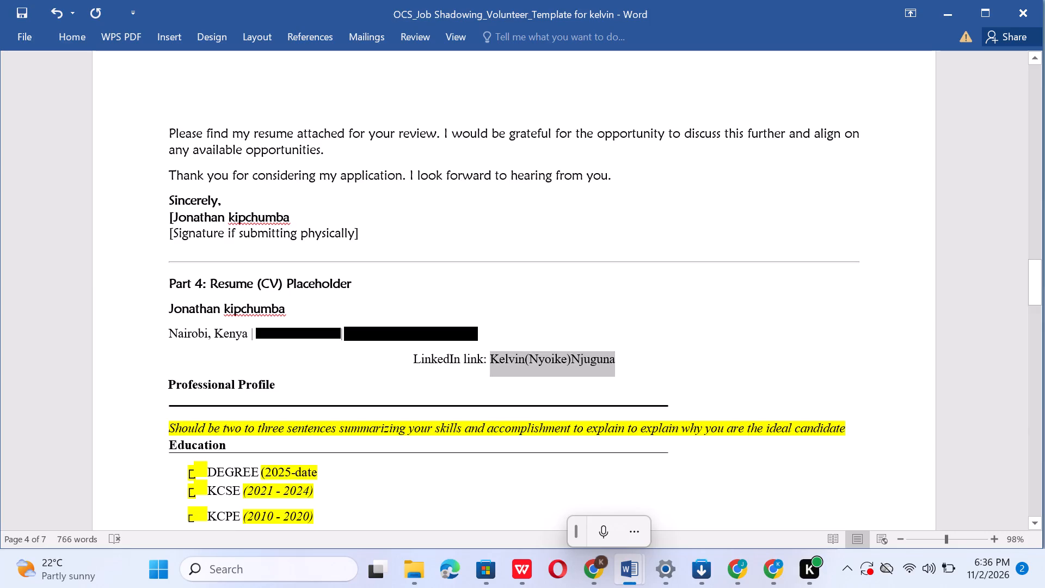
drag(481, 366, 442, 362)
key(BackSpace)
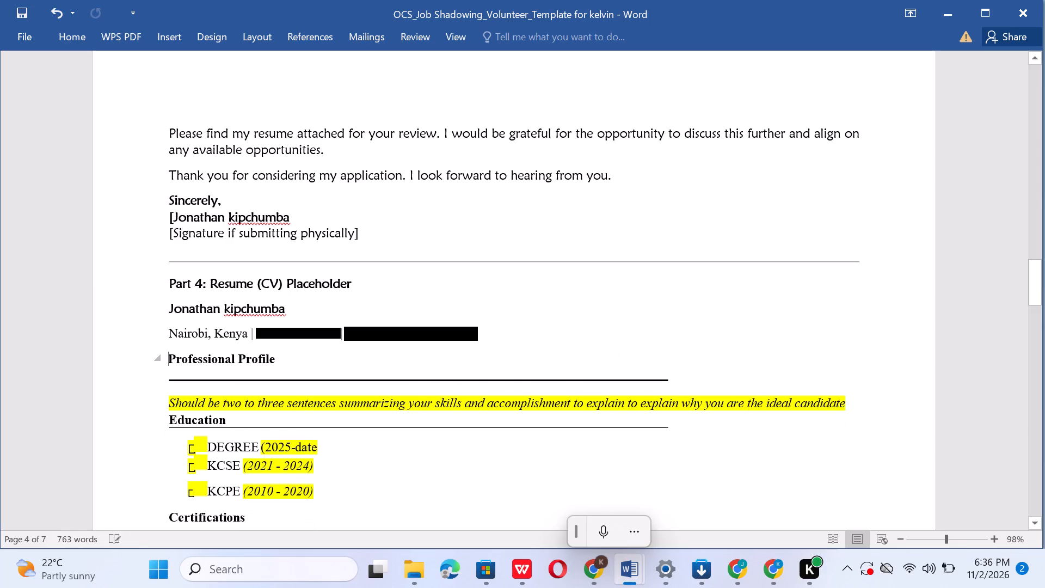
Insert a blank line after the "Nairobi, Kenya" contact line, above the Professional Profile heading.
click(488, 324)
click(476, 334)
key(Return)
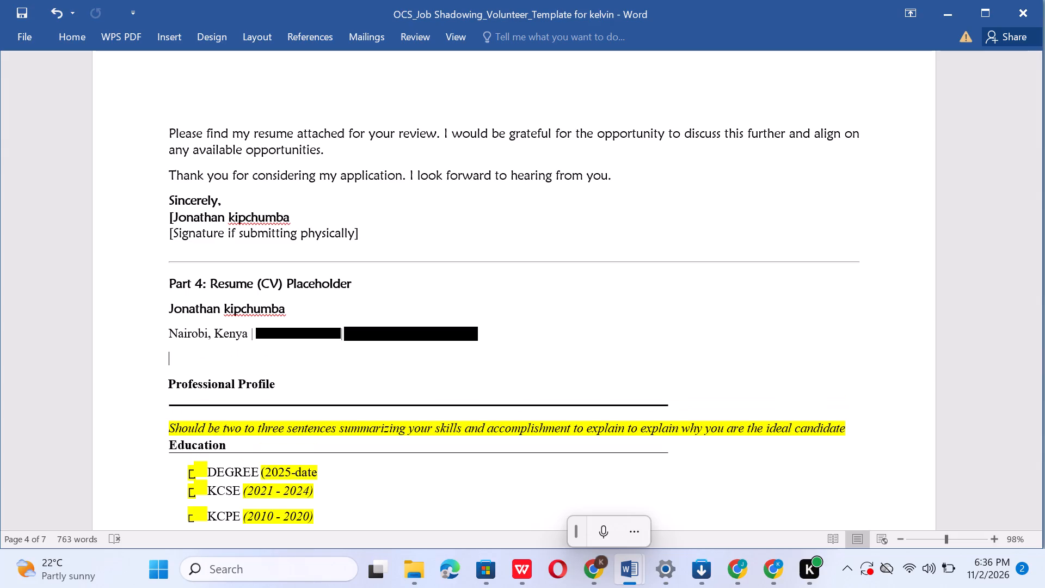
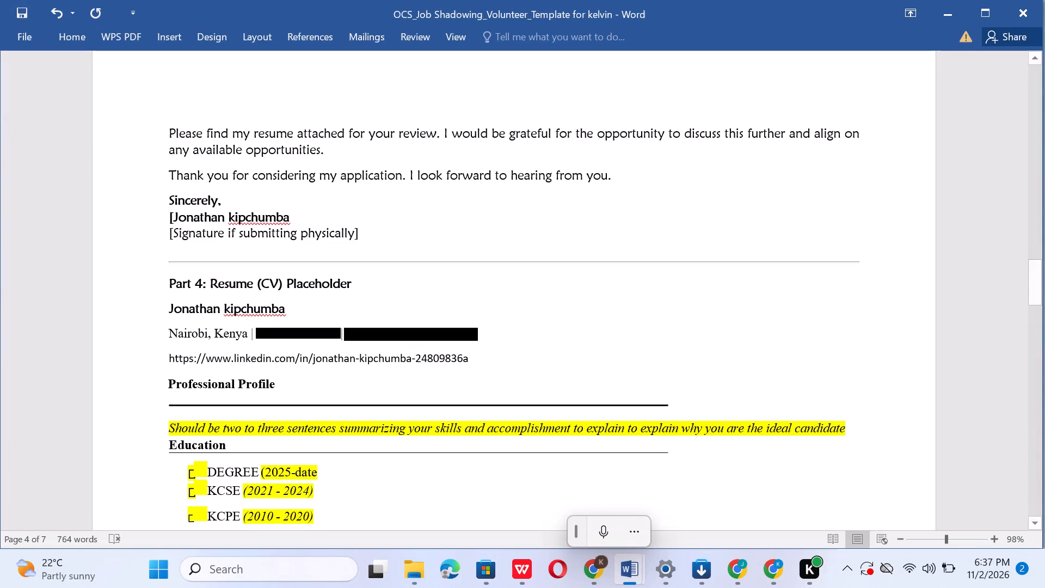
Review the remaining document pages, from the Part 4 resume sections to the Submission Checklist table and back to the resume header.
scroll(542, 439, down, 8)
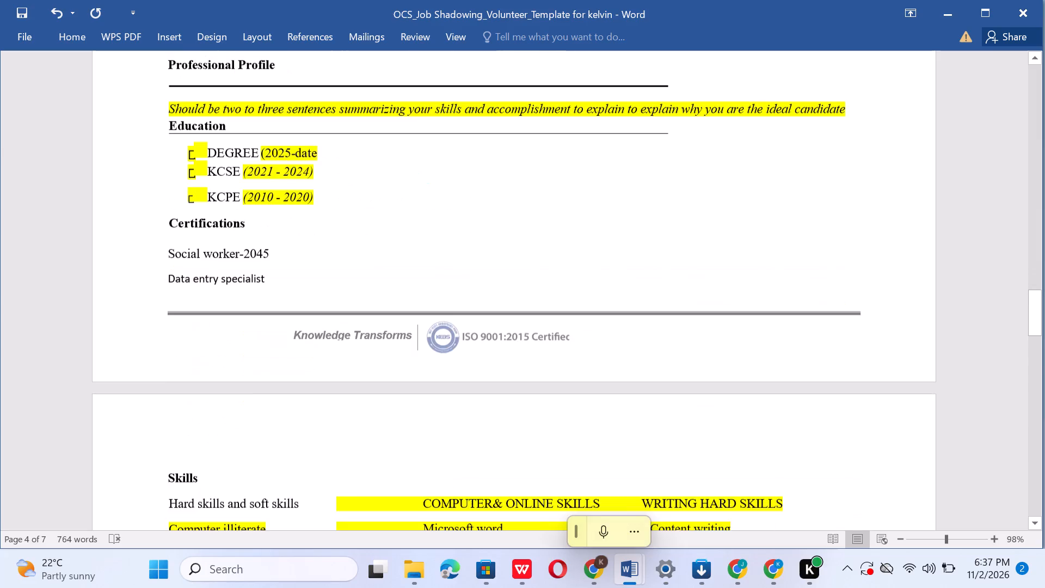
scroll(542, 439, down, 14)
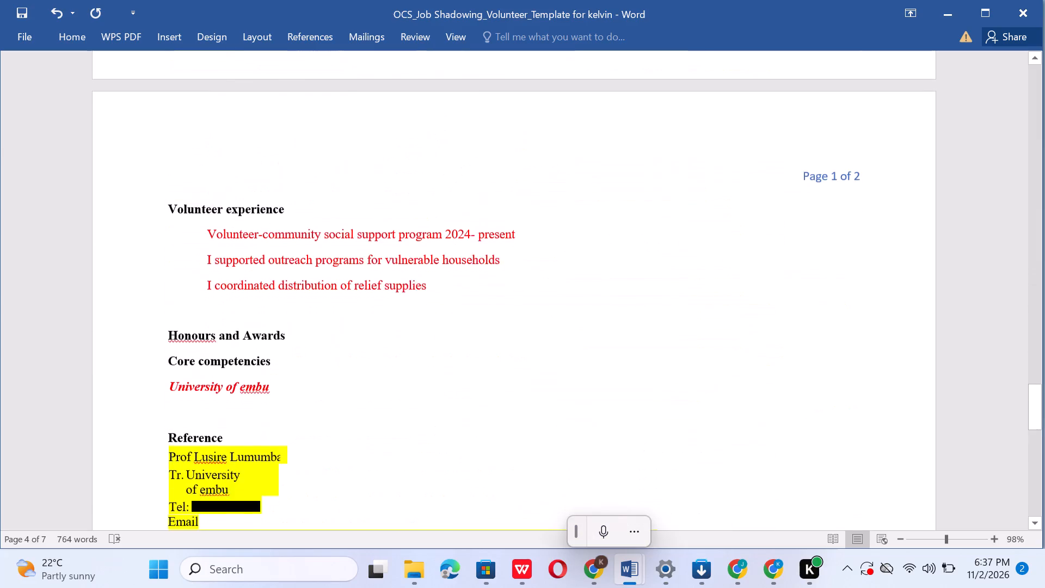
scroll(542, 439, down, 7)
scroll(542, 439, up, 1)
scroll(542, 439, down, 6)
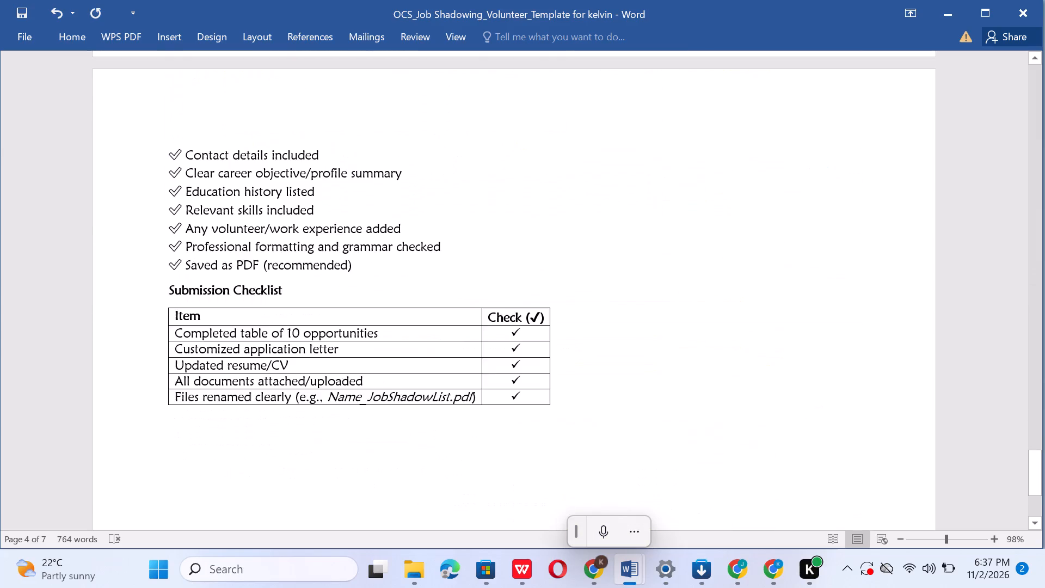
scroll(542, 439, down, 7)
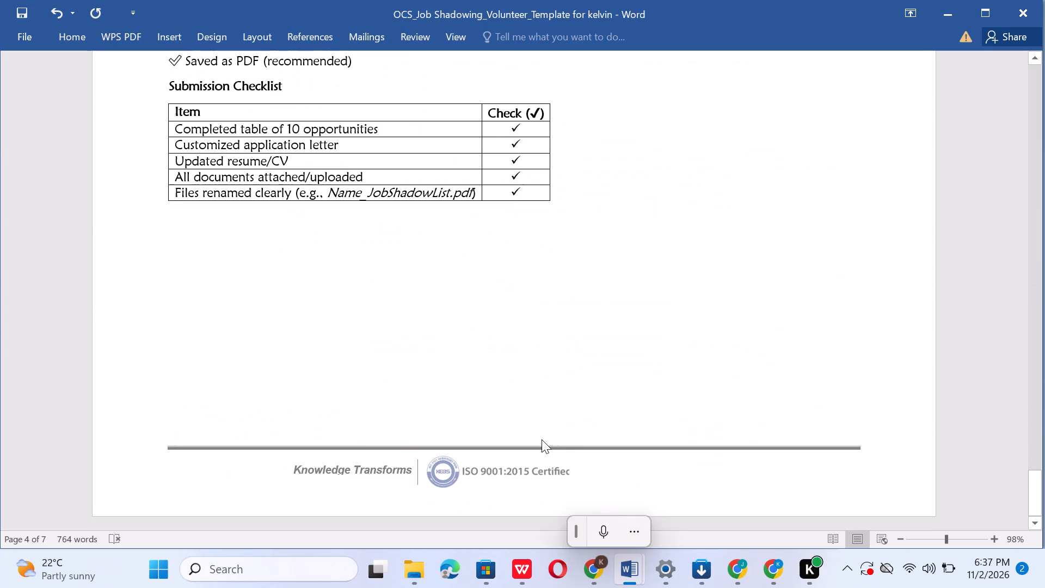
scroll(542, 439, up, 16)
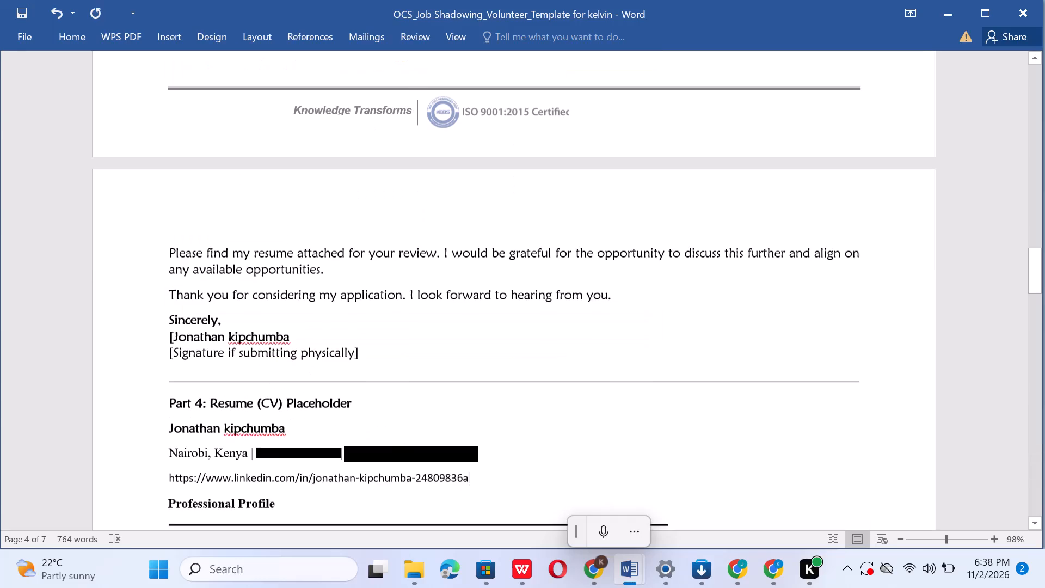
Save the edits to the current job shadowing template document.
click(12, 6)
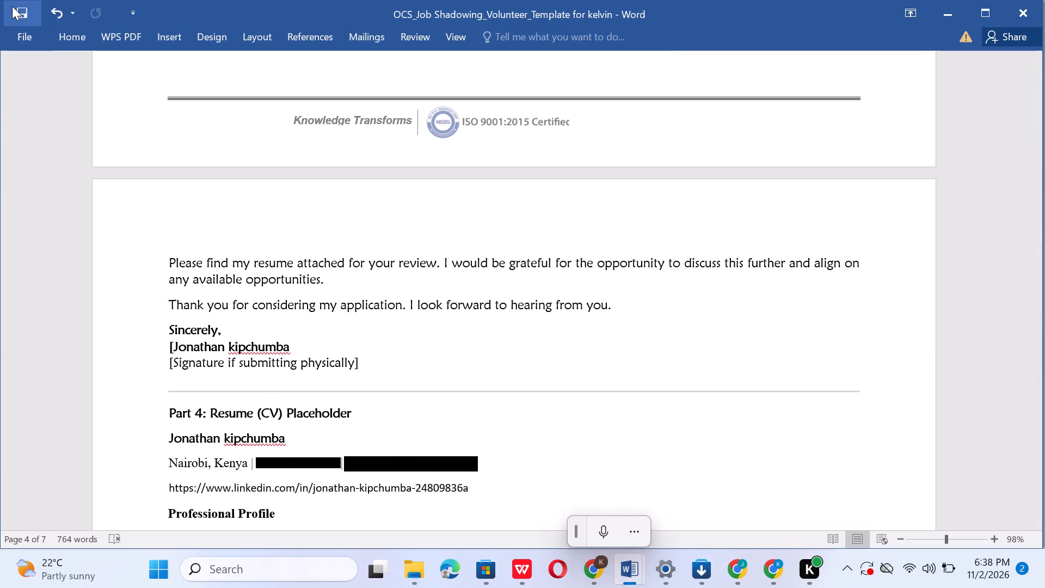
click(12, 6)
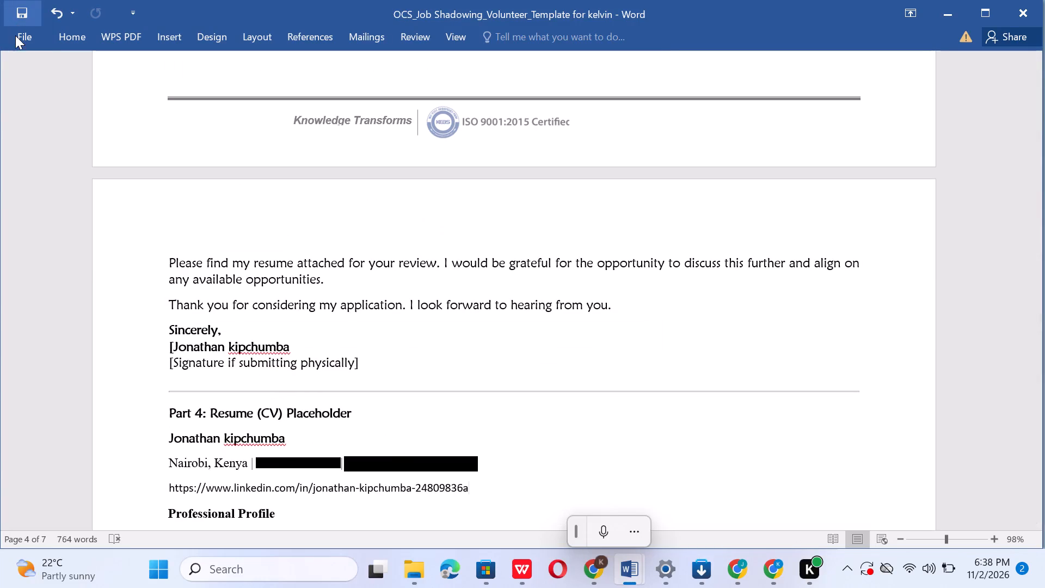
Save a copy of the document in the Documents folder as a Word document named "jonathan job shadowing".
click(15, 35)
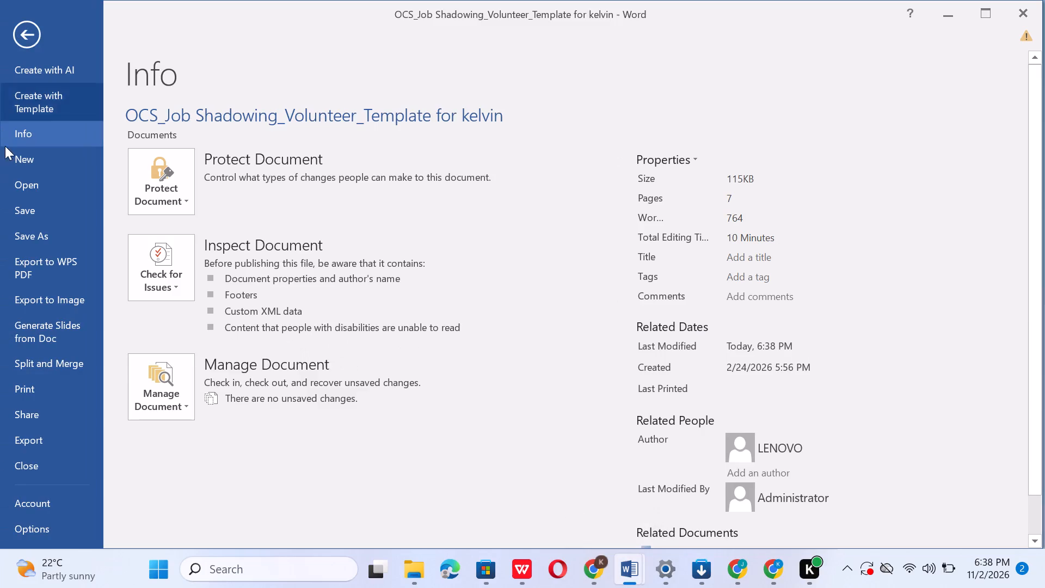
click(26, 228)
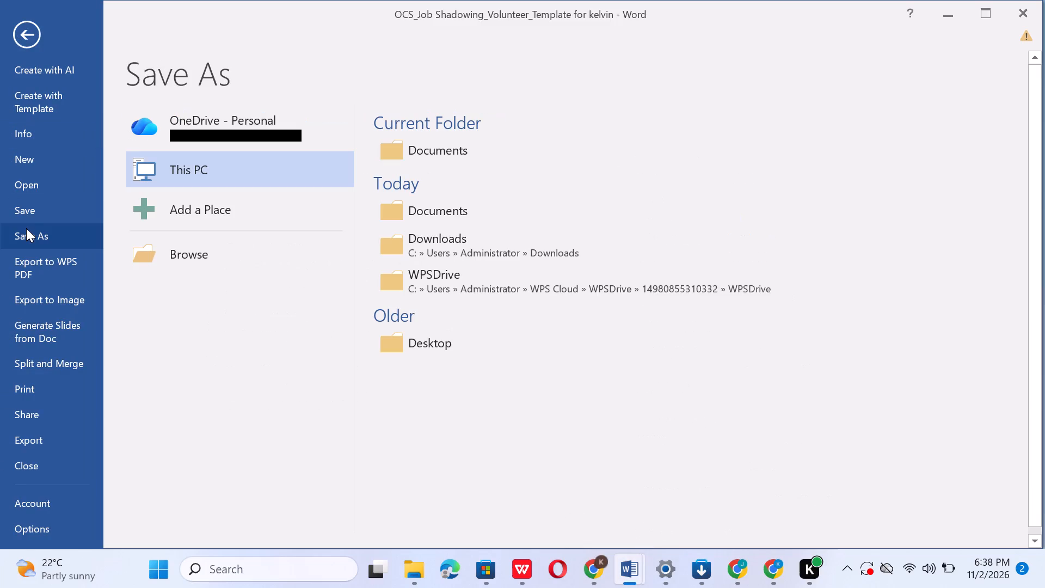
click(435, 149)
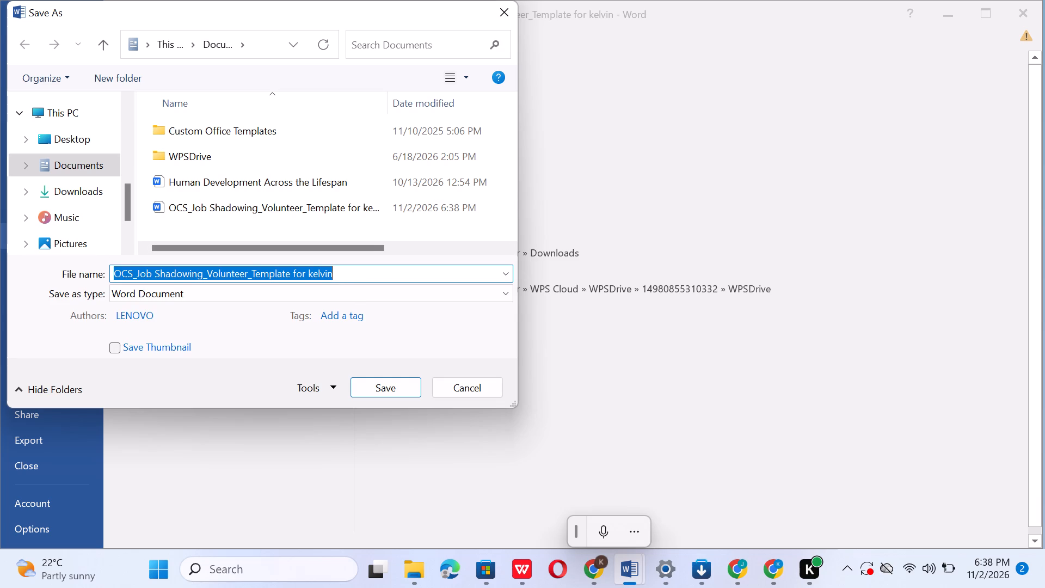
key(BackSpace)
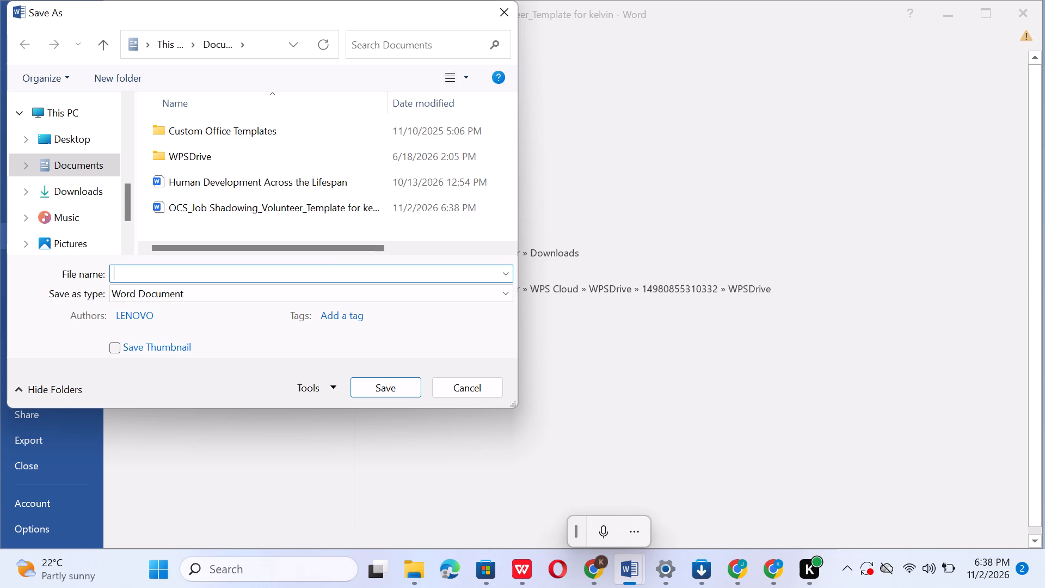
text(jo)
text(nat)
text(han)
key(space)
text(jon)
key(BackSpace)
text(b s)
key(g)
key(BackSpace)
text(hadowing)
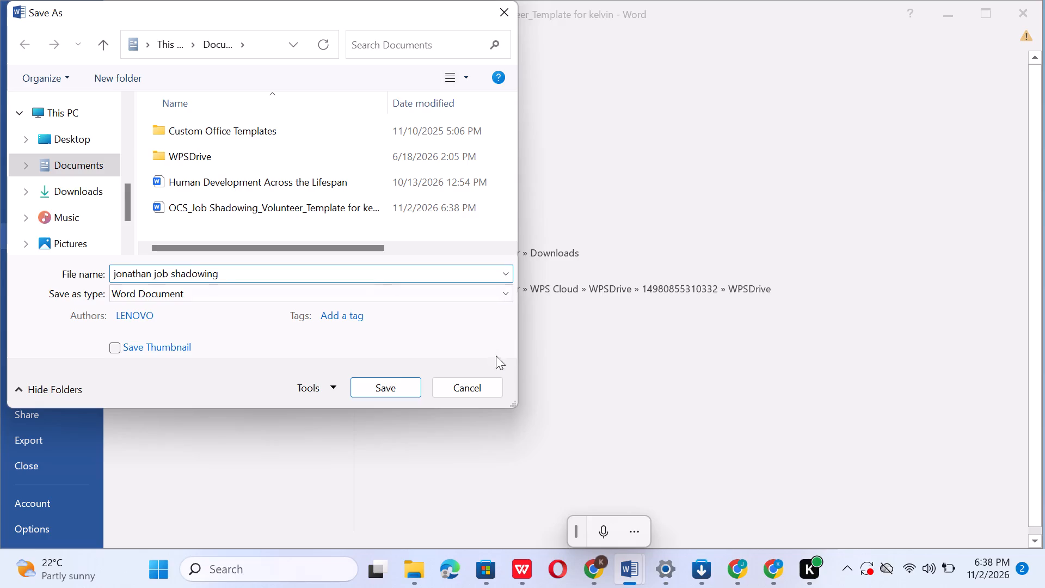
click(391, 385)
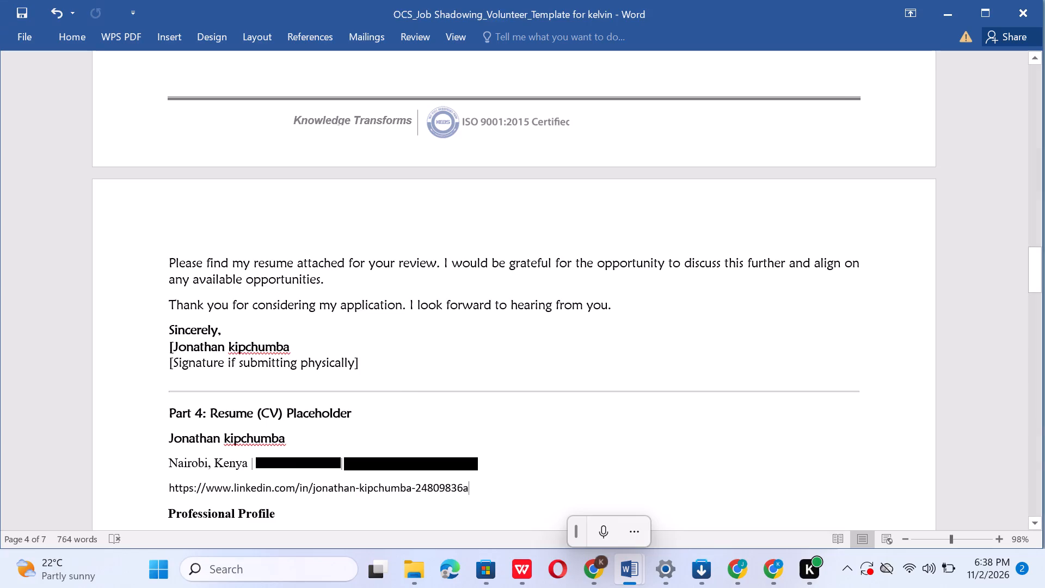
Check the document from the application letter back up to the Part 1 student details and the university header.
scroll(391, 385, up, 4)
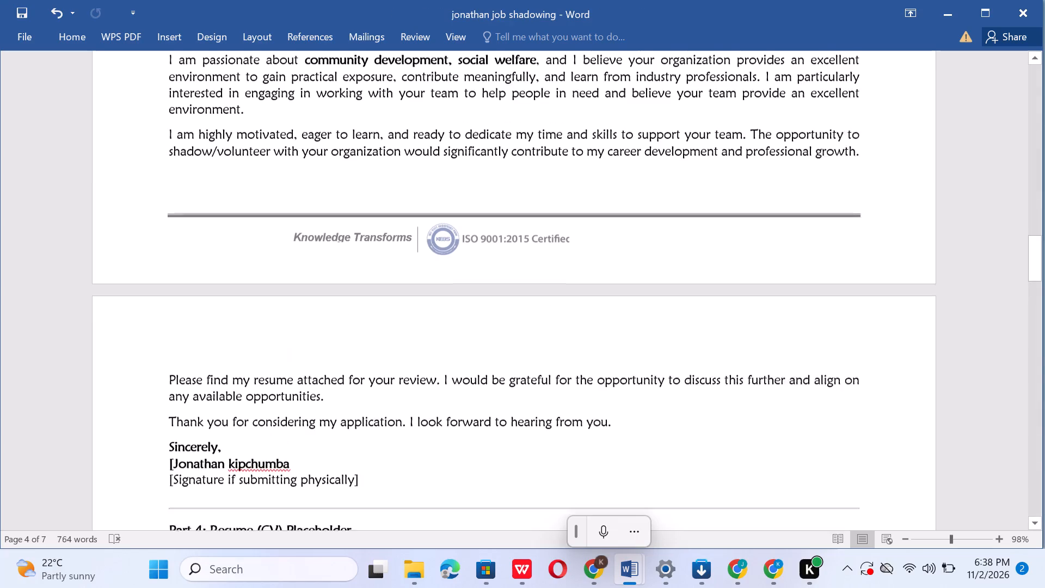
scroll(391, 385, up, 12)
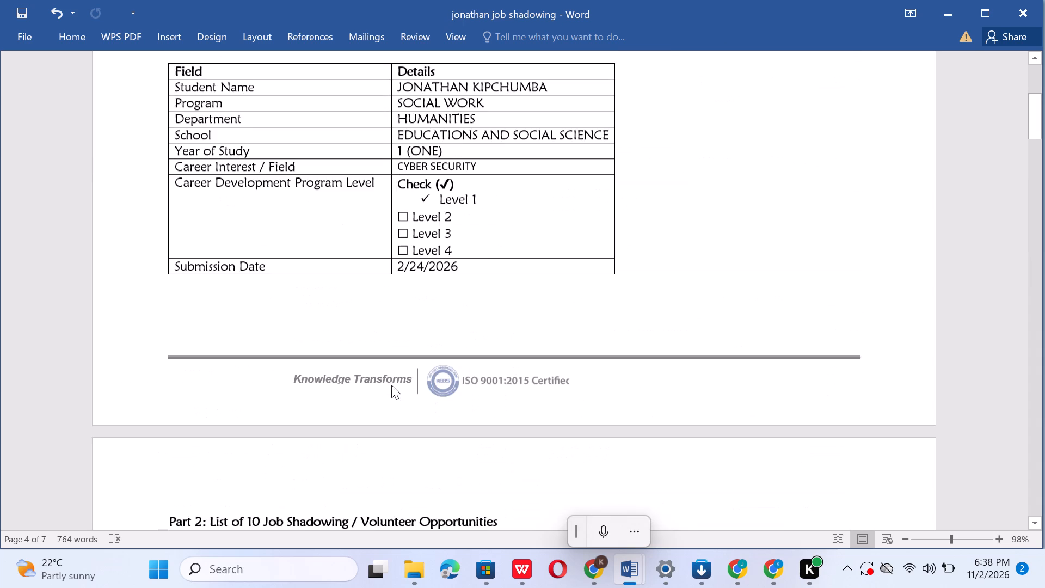
scroll(391, 385, up, 10)
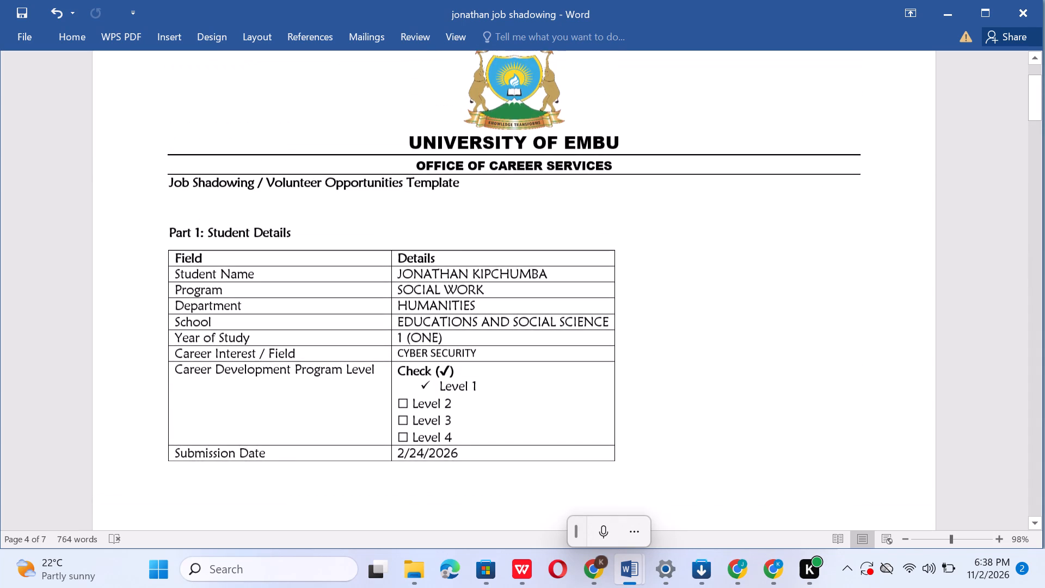
scroll(391, 385, up, 10)
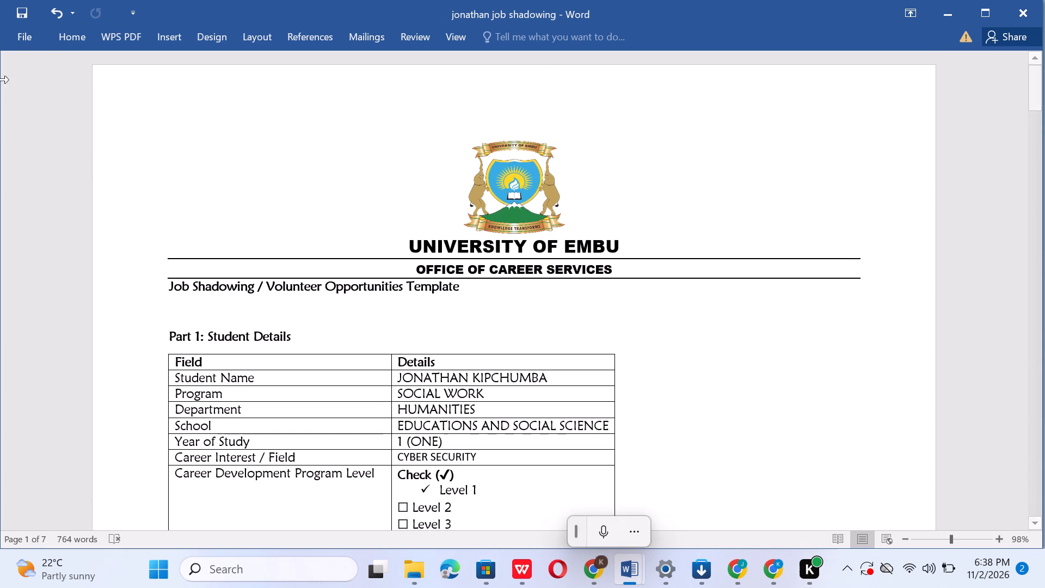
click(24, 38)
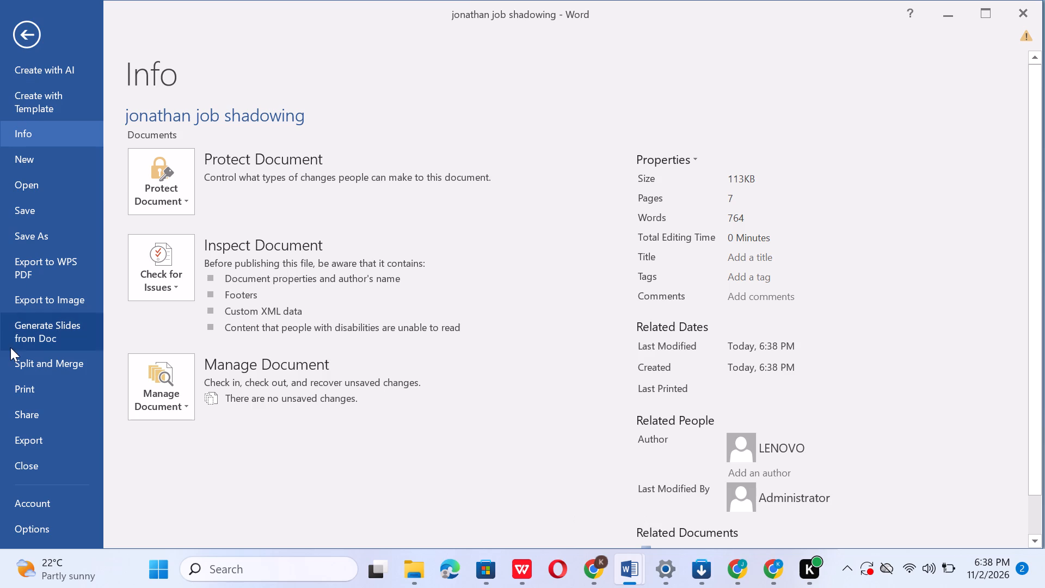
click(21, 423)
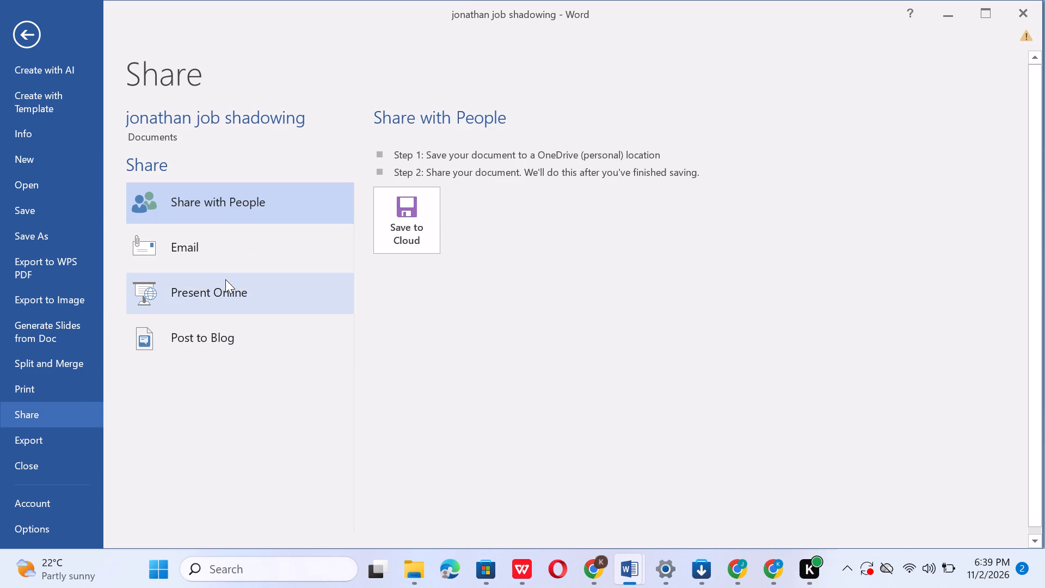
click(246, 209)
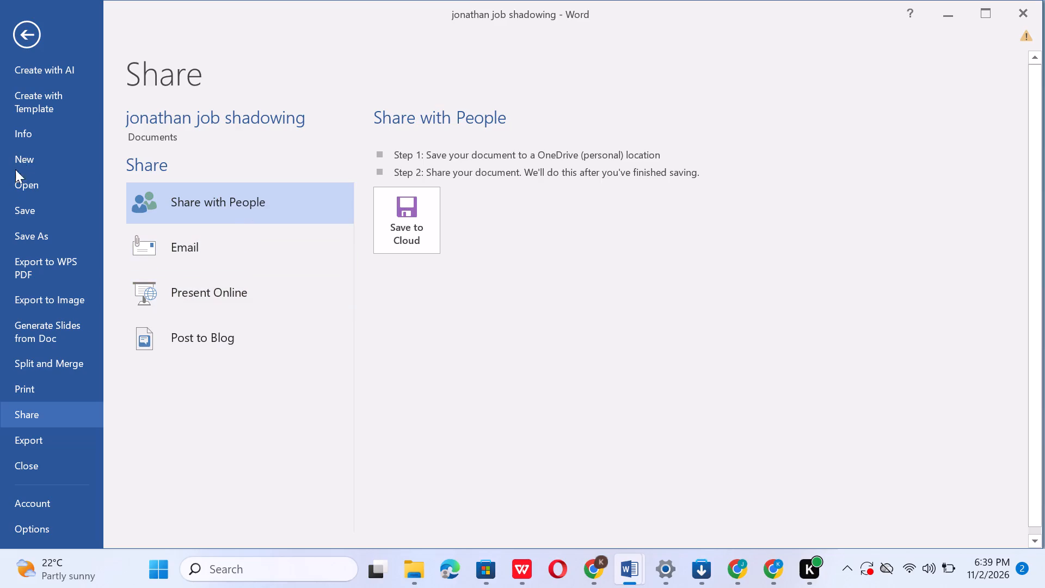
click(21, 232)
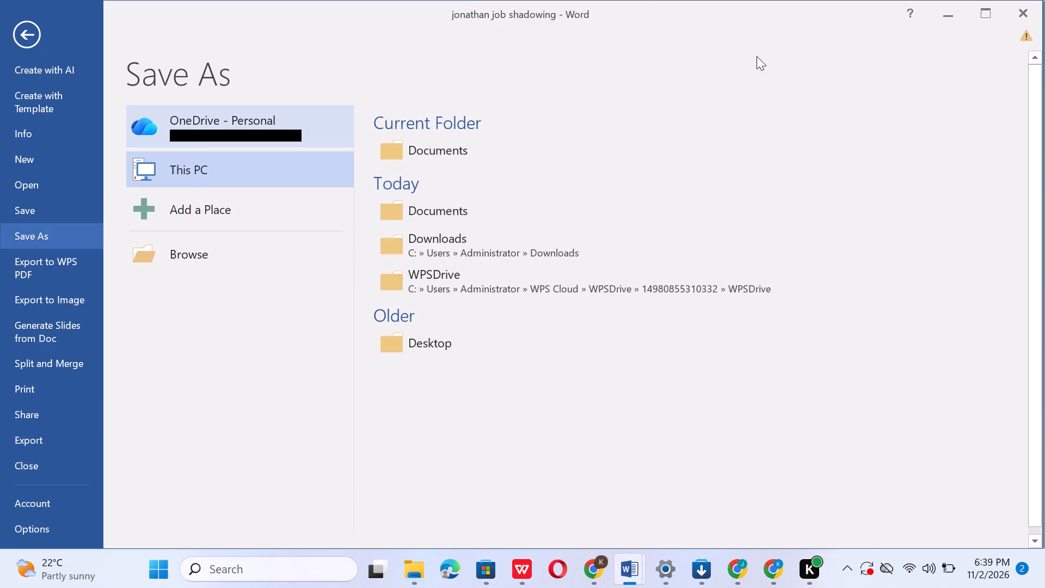
Switch to File Explorer and open "jonathan job shadowing" from the Documents folder in WPS Office as a read-only document.
click(409, 566)
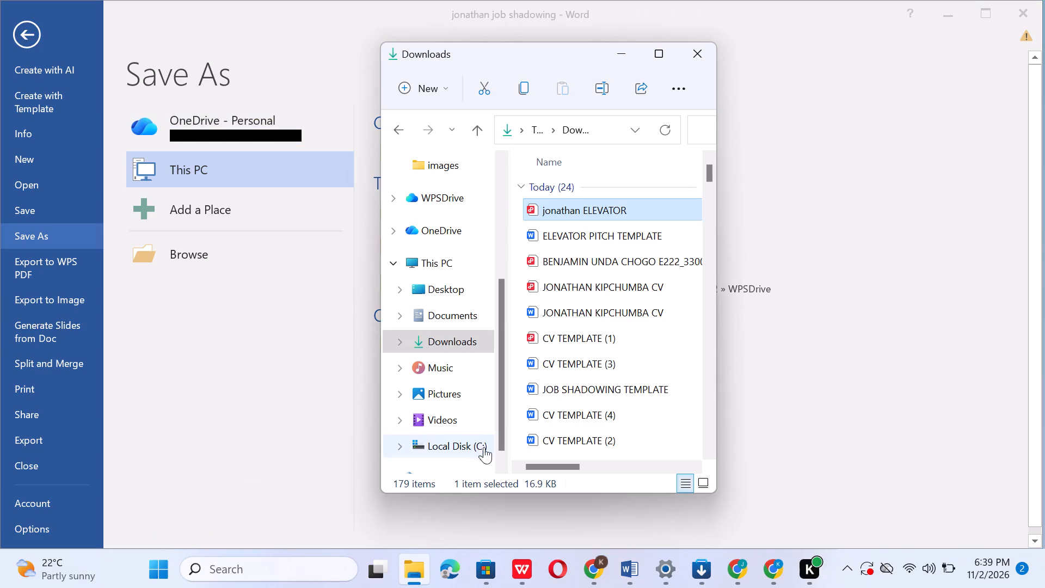
scroll(490, 433, up, 5)
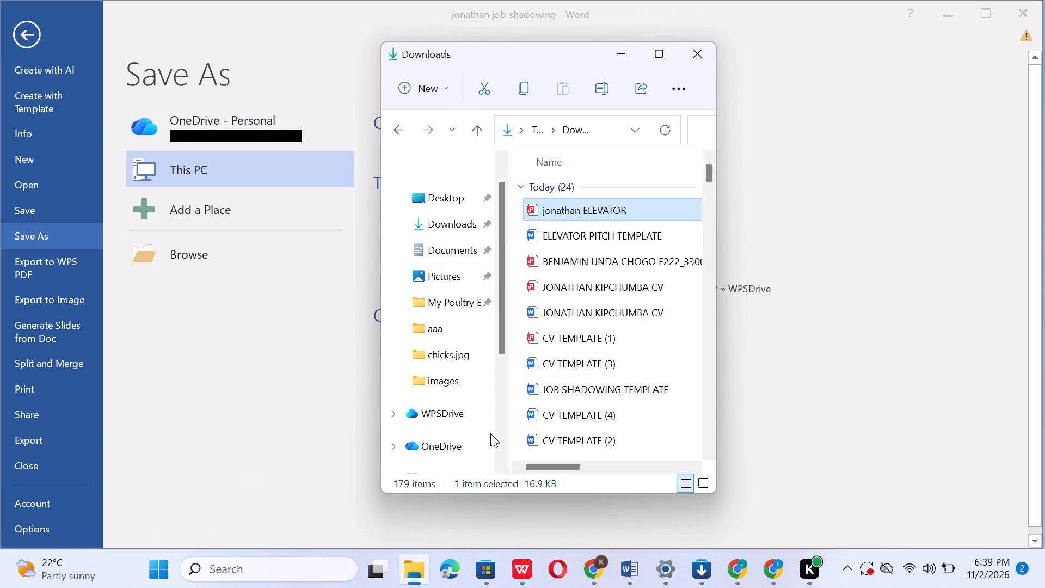
click(456, 250)
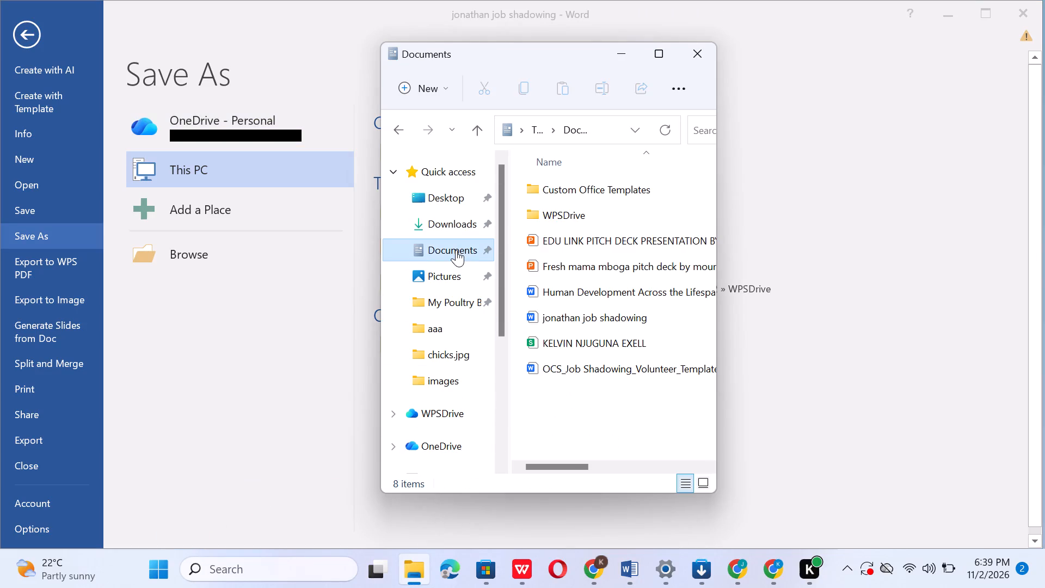
scroll(456, 250, up, 2)
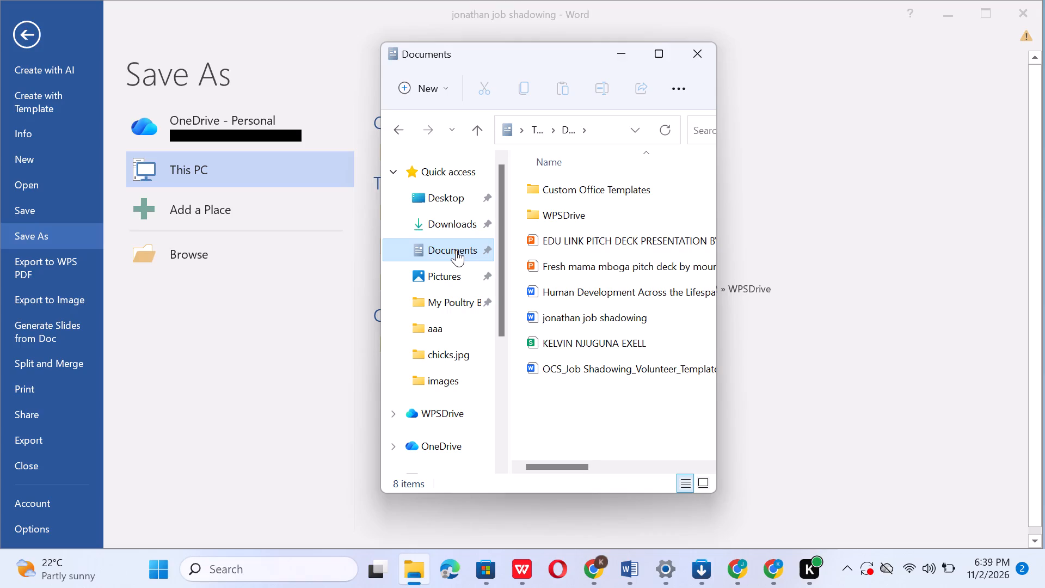
scroll(456, 250, up, 1)
click(577, 316)
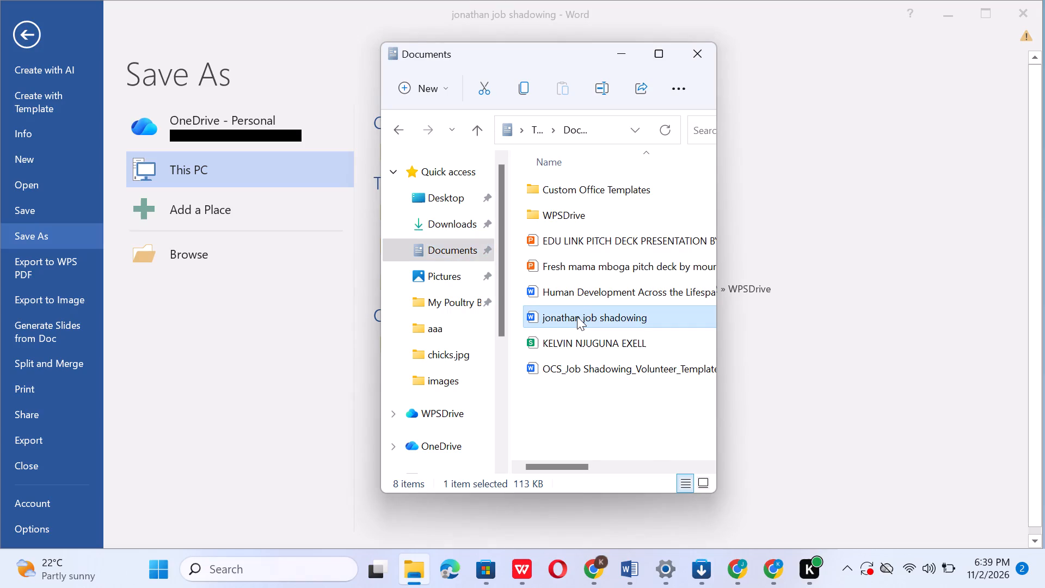
double_click(577, 316)
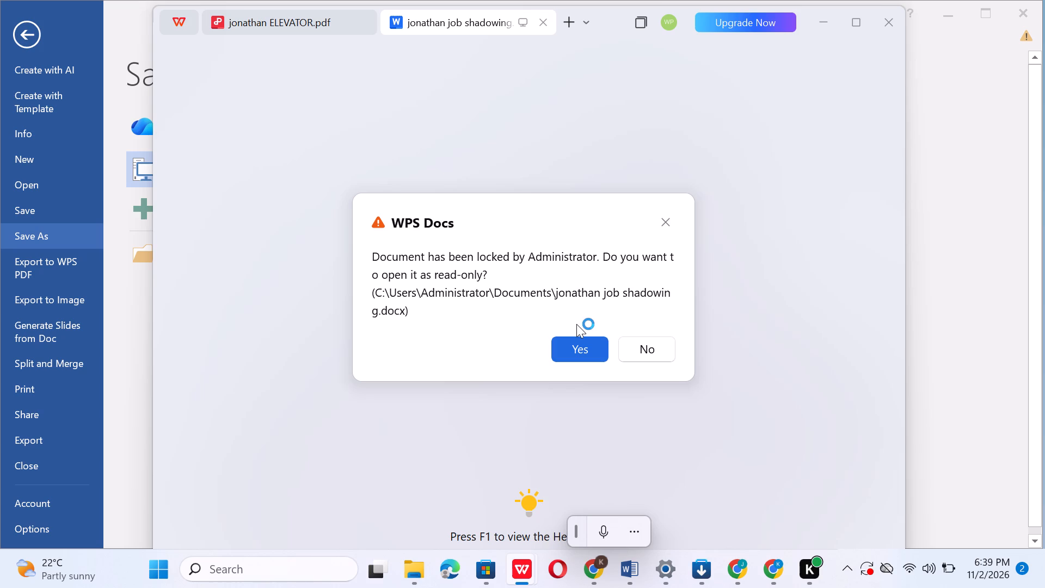
click(576, 350)
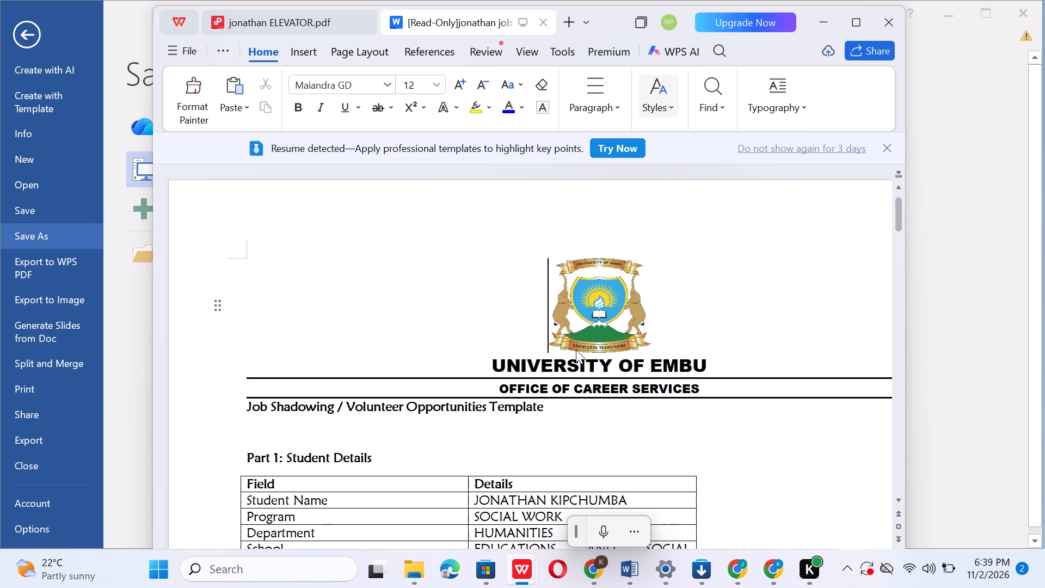
Check the university header and the Part 1 student details in the read-only document.
scroll(576, 350, down, 6)
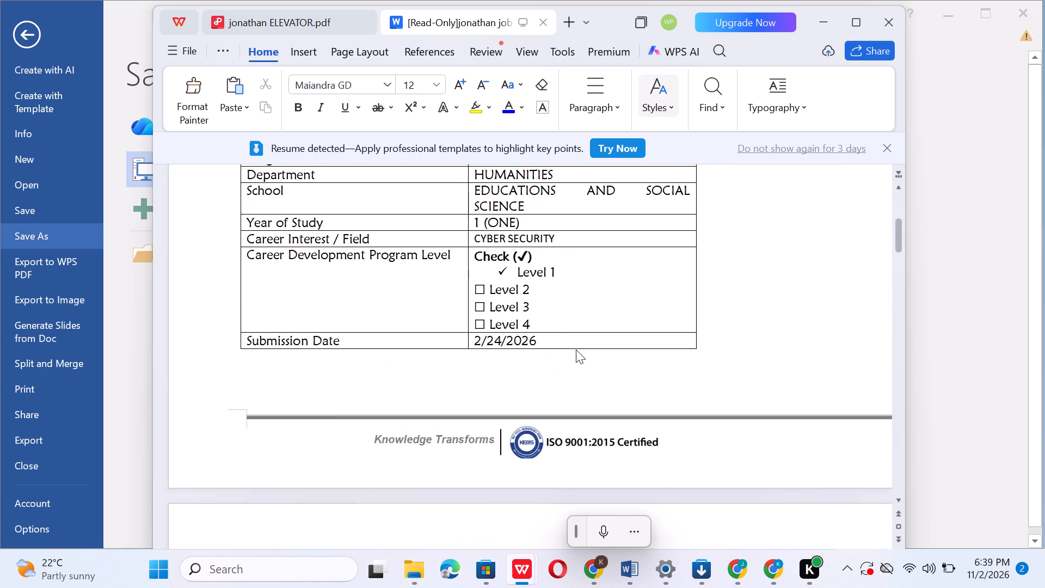
scroll(576, 350, down, 2)
scroll(576, 350, up, 3)
scroll(576, 350, down, 1)
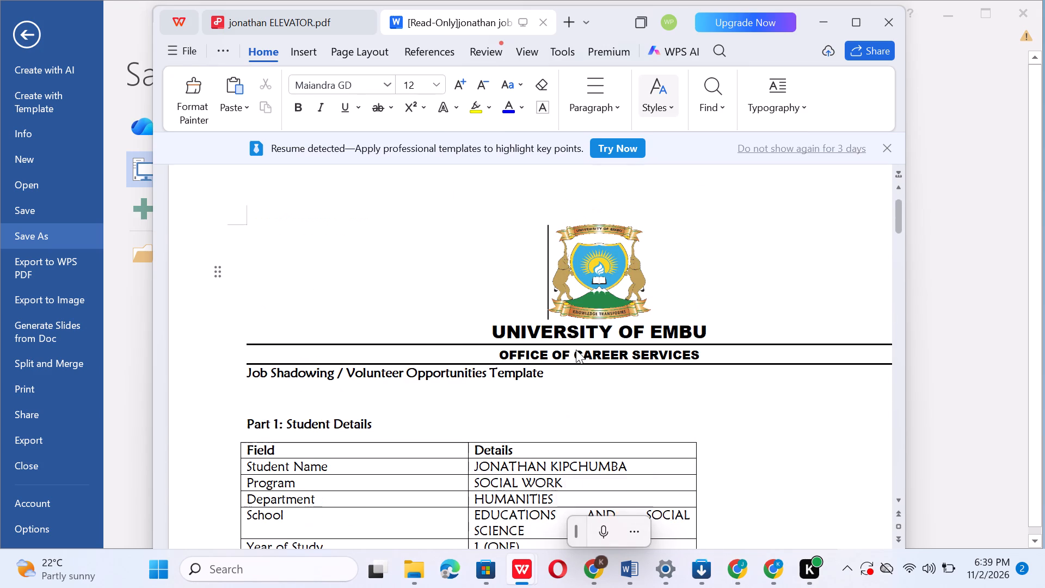
scroll(576, 350, down, 1)
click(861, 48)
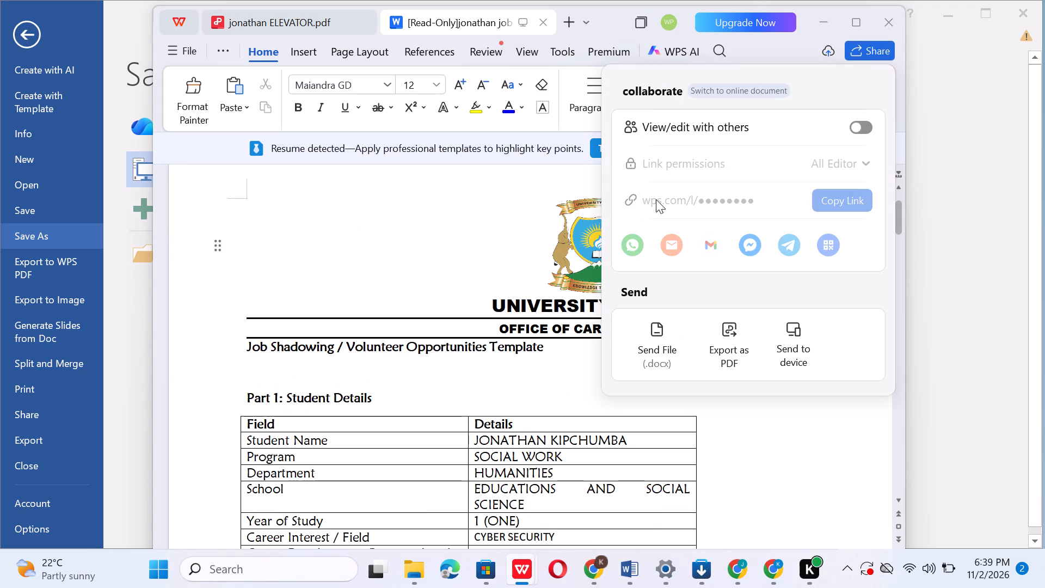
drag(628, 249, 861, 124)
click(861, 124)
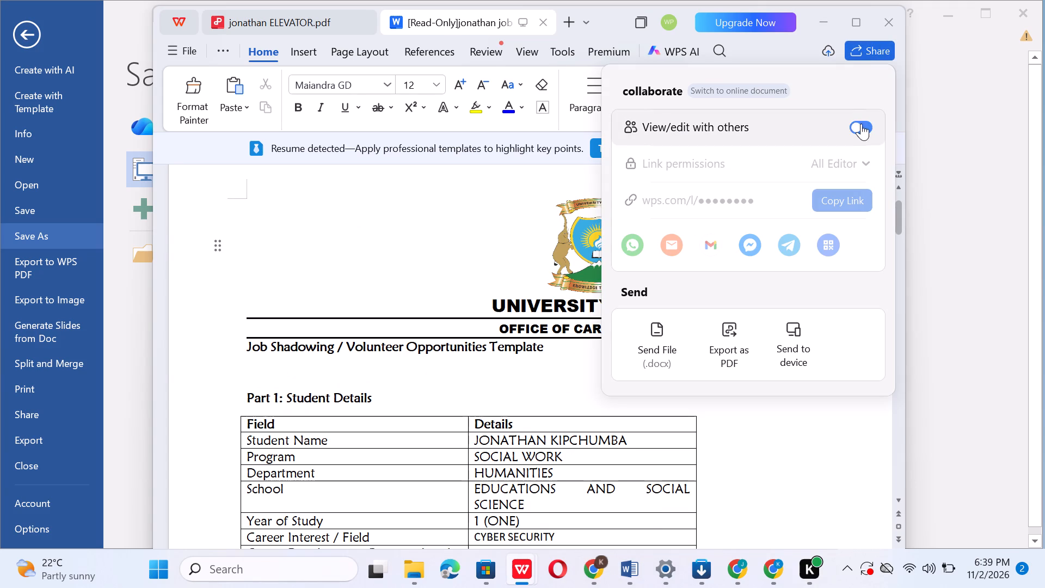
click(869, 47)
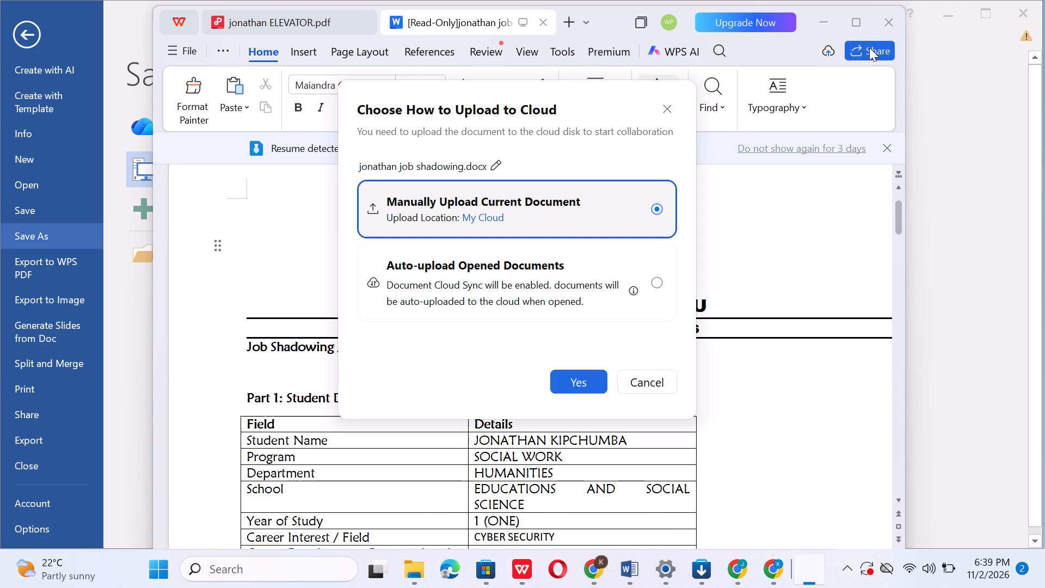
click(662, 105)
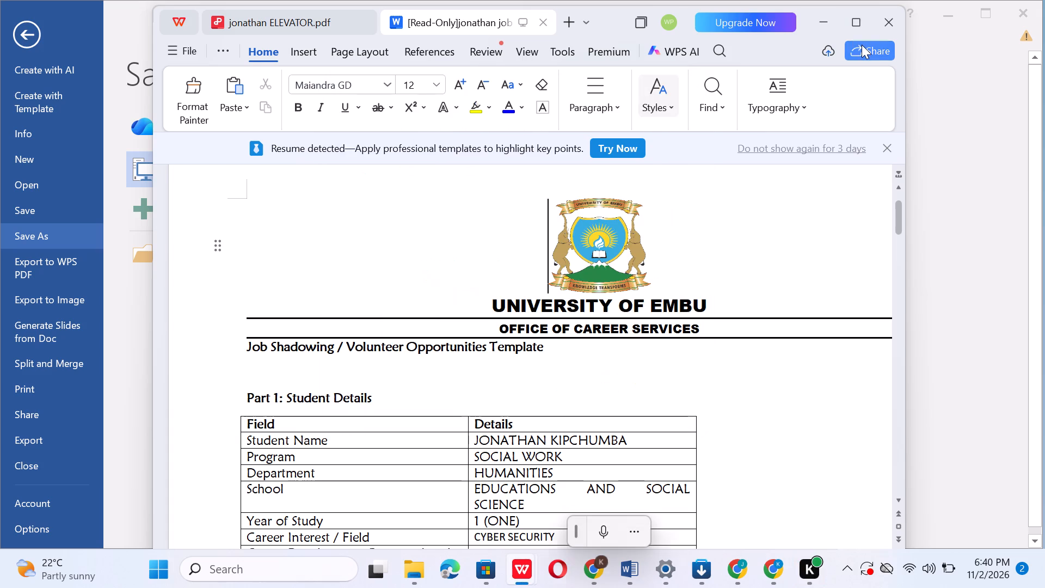
Export the "jonathan job shadowing" document as a PDF into its source folder.
click(862, 45)
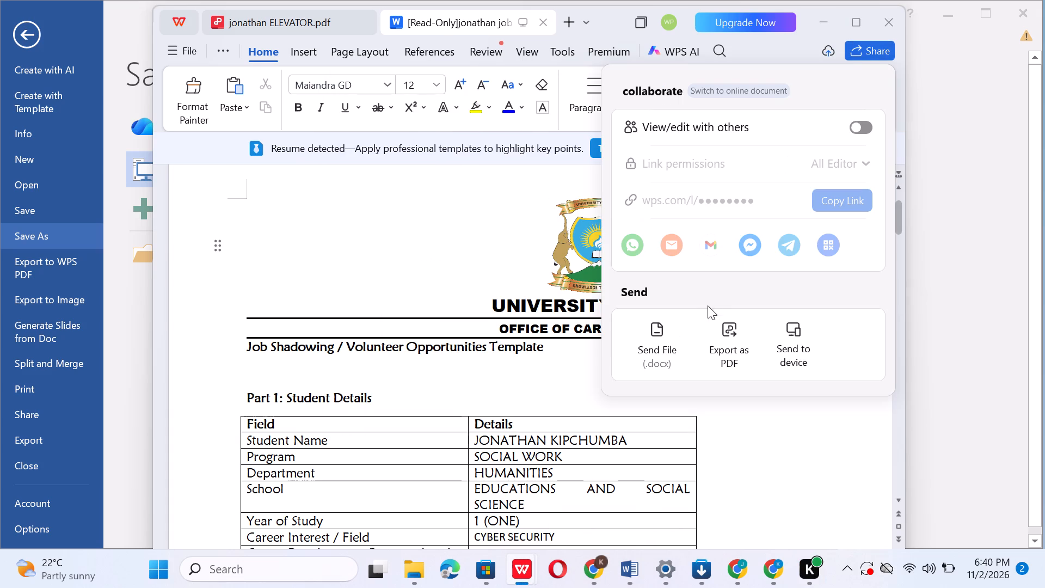
click(730, 342)
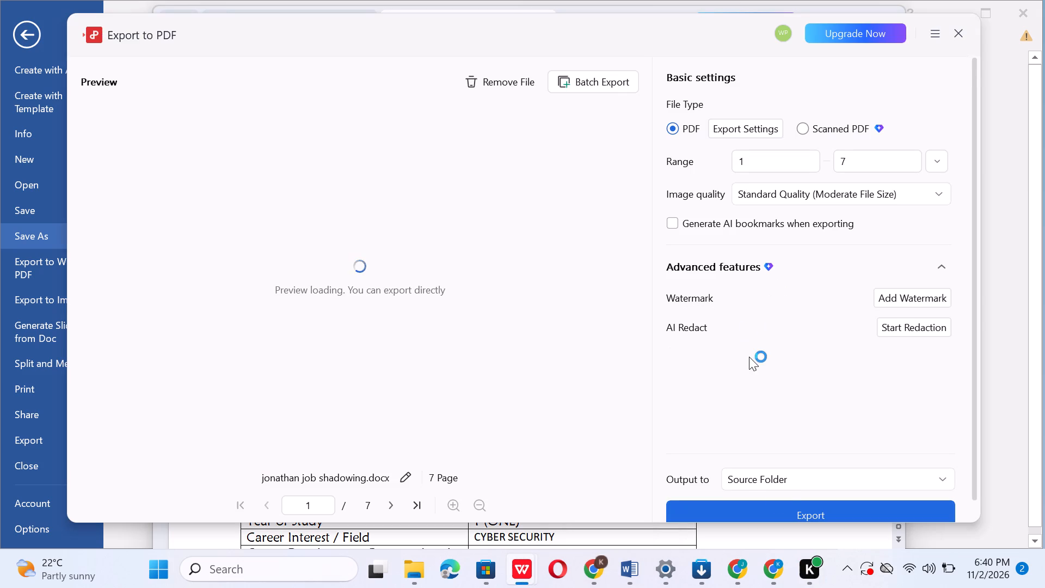
scroll(774, 498, down, 1)
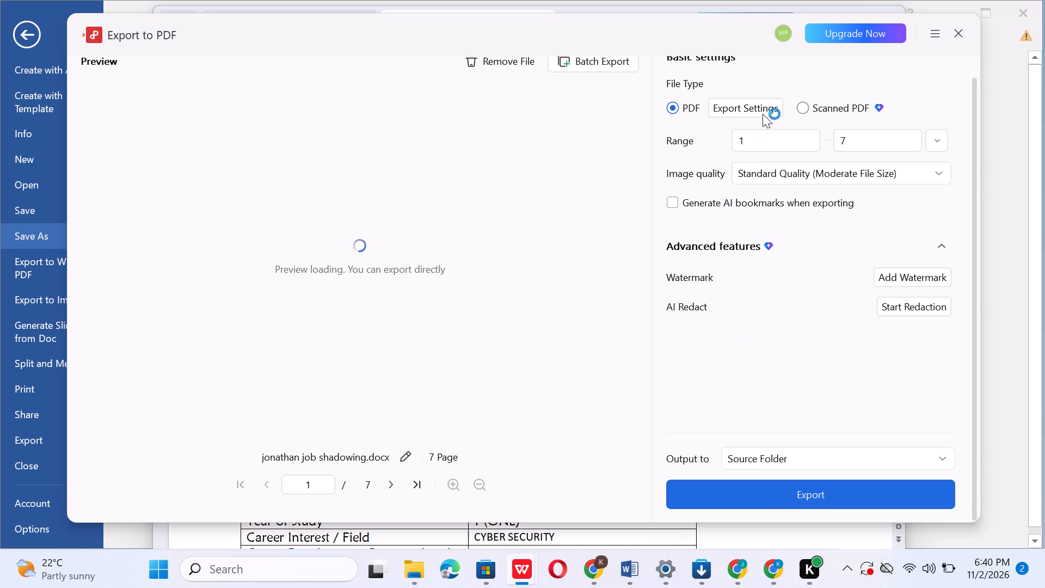
click(829, 498)
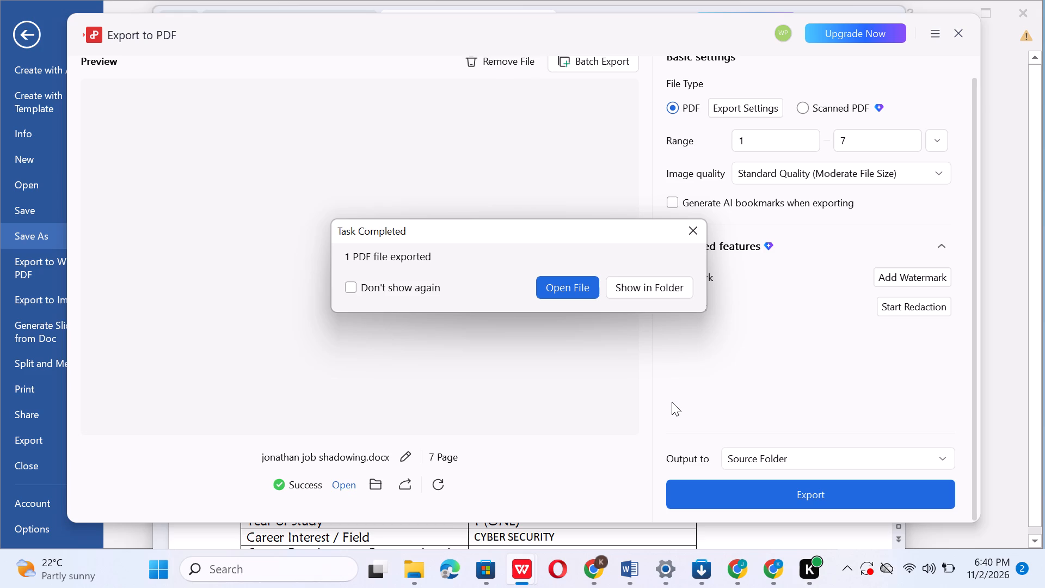
Open the exported PDF and check its pages from the Part 1 student details to the references, then close the export window.
click(570, 280)
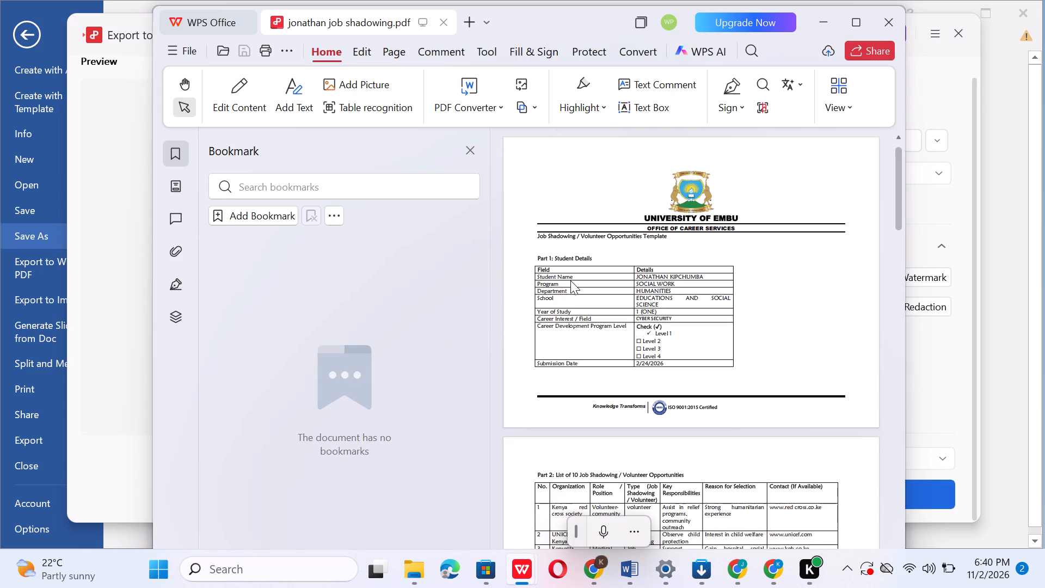
scroll(570, 280, down, 4)
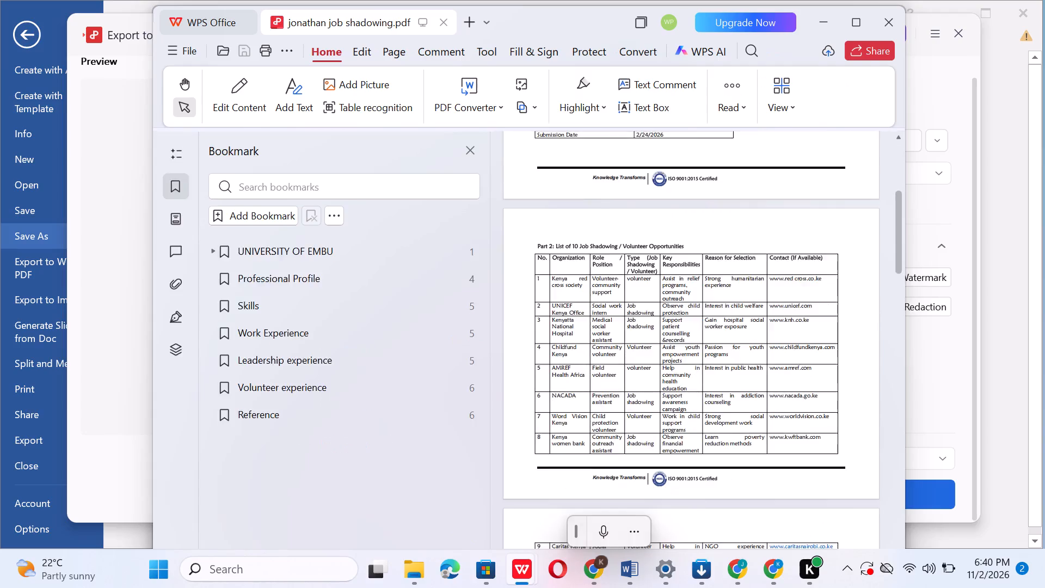
scroll(570, 280, down, 5)
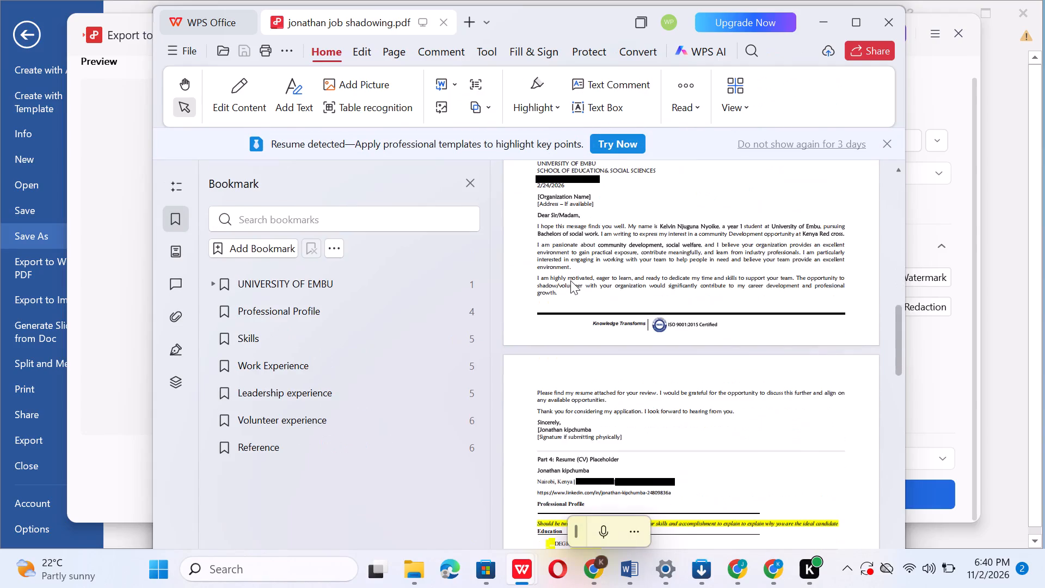
scroll(570, 280, down, 4)
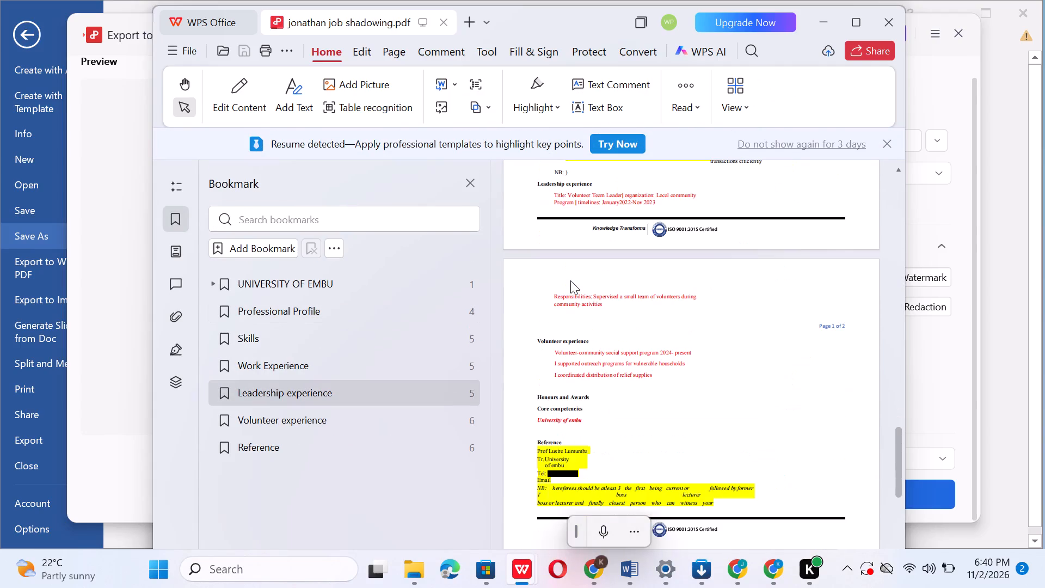
scroll(570, 280, up, 18)
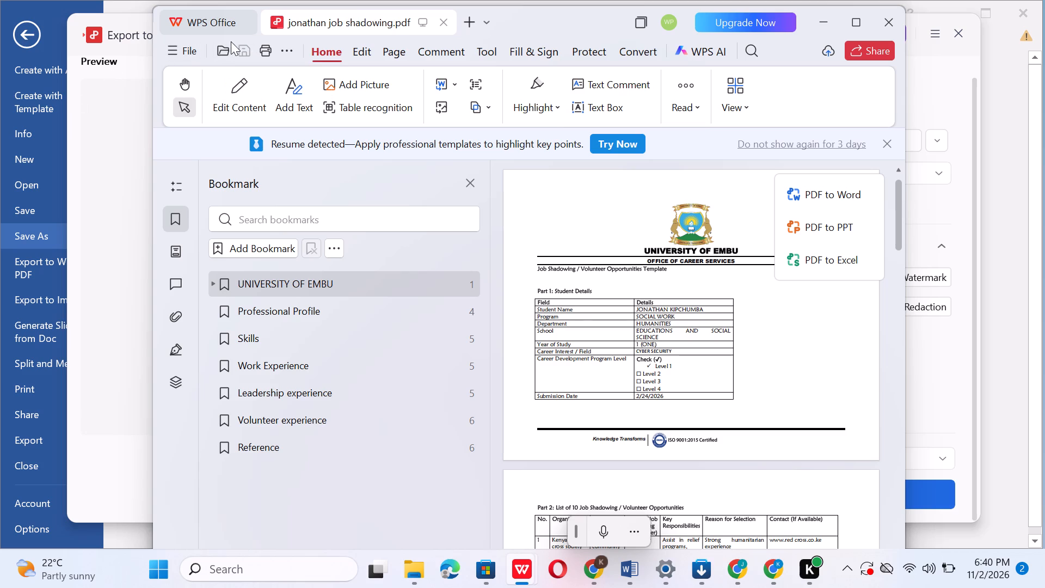
click(221, 47)
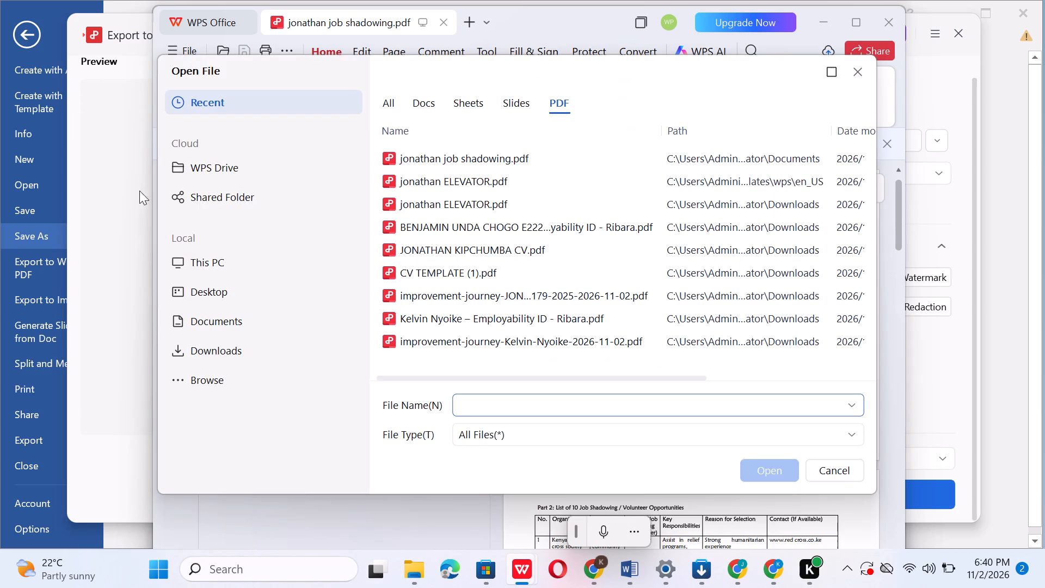
click(93, 204)
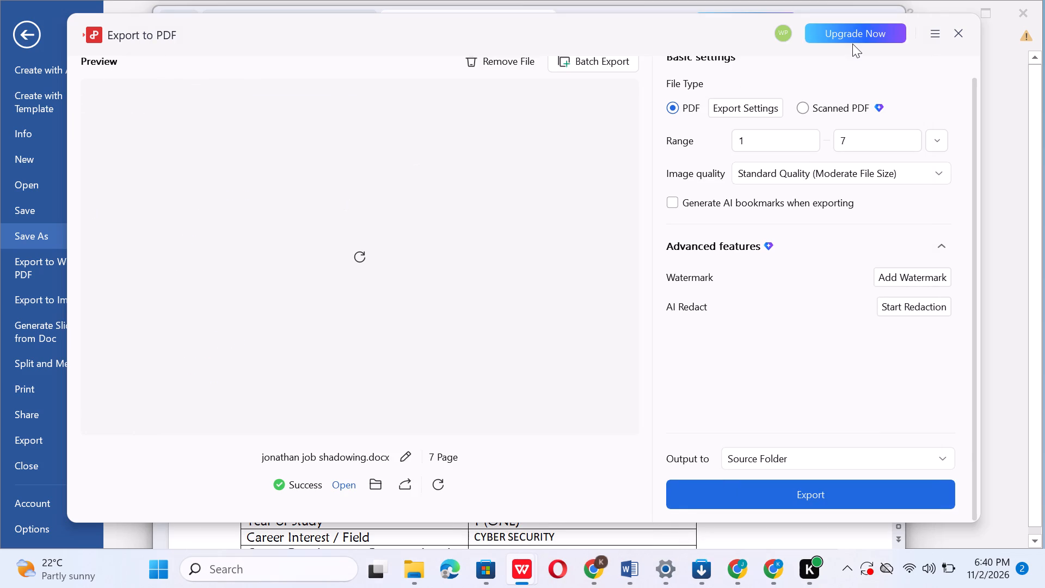
click(959, 26)
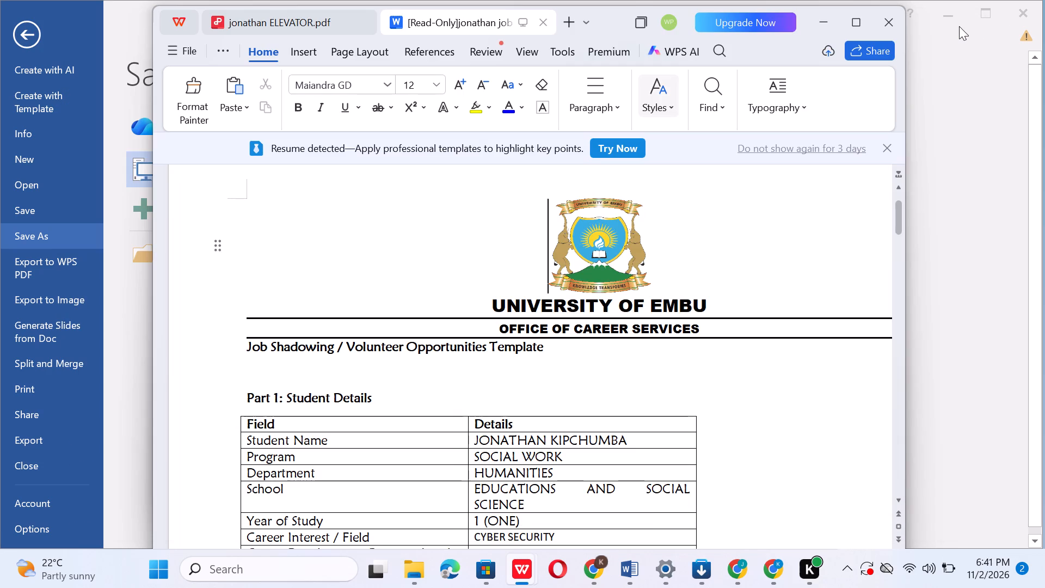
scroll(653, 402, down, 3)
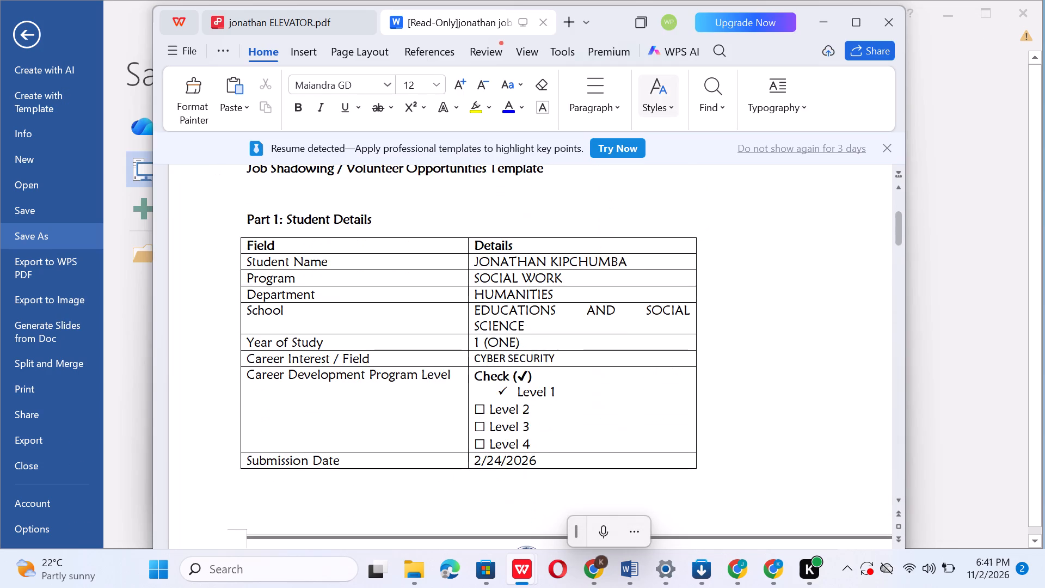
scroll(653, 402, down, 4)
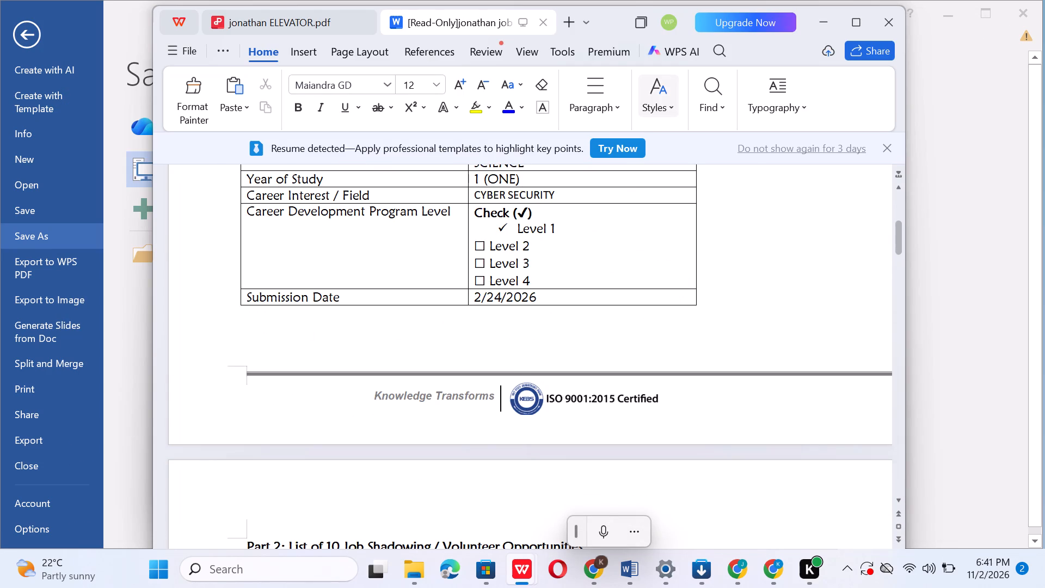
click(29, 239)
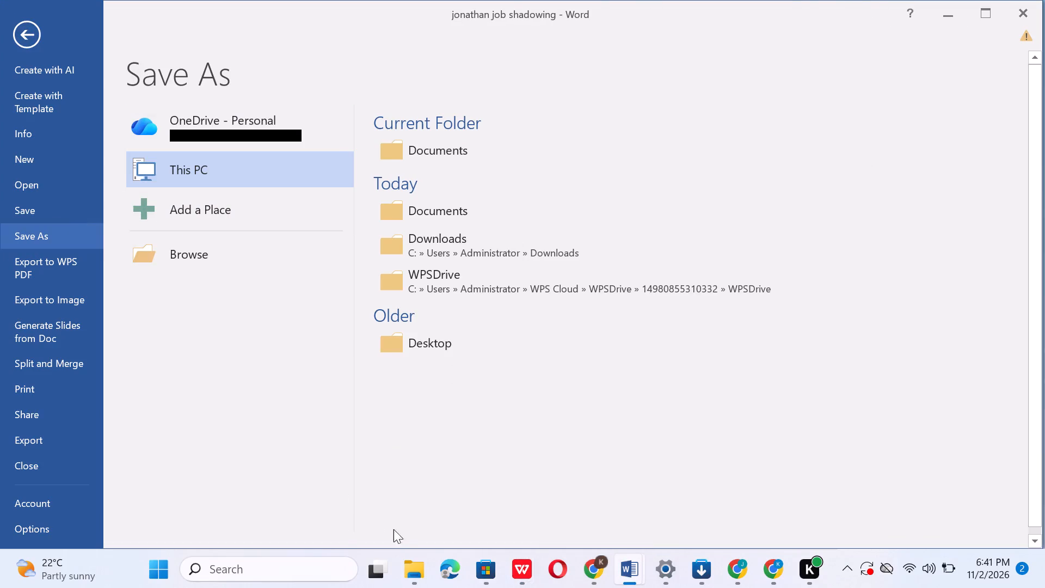
Switch to File Explorer and examine all the sharing options for the Word document "jonathan job shadowing" in the Documents folder.
click(417, 575)
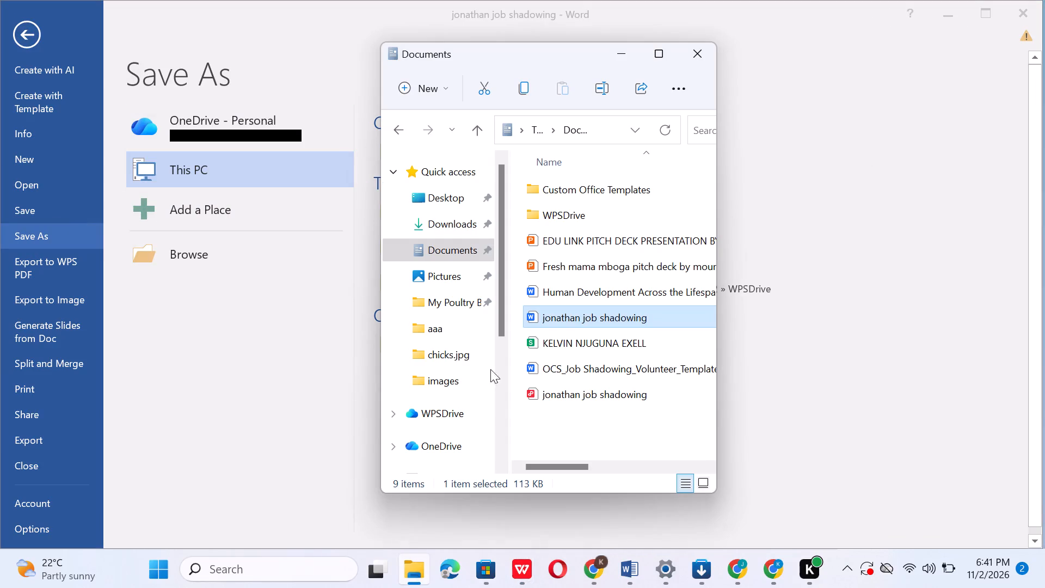
click(453, 241)
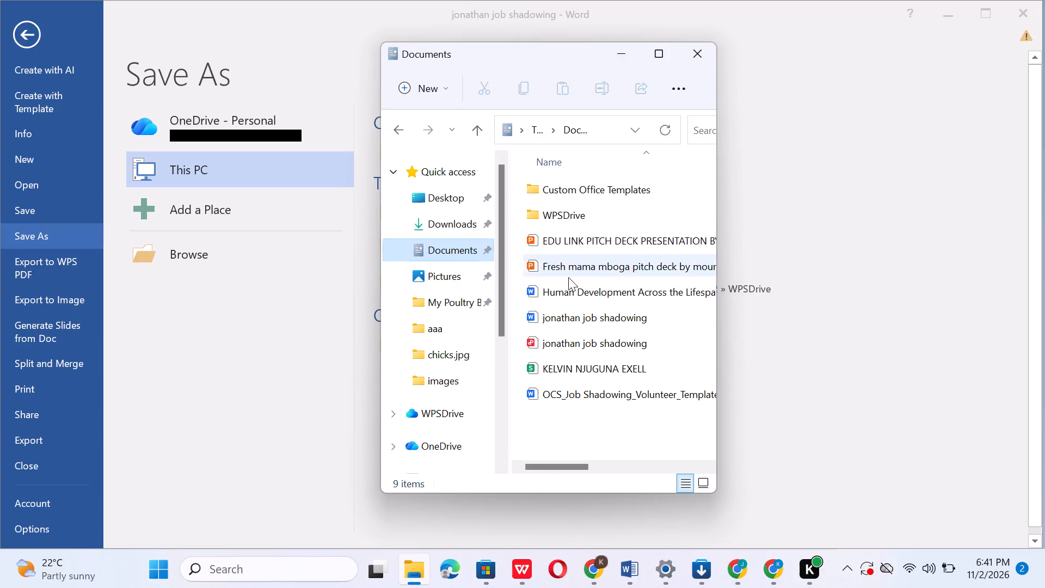
click(607, 313)
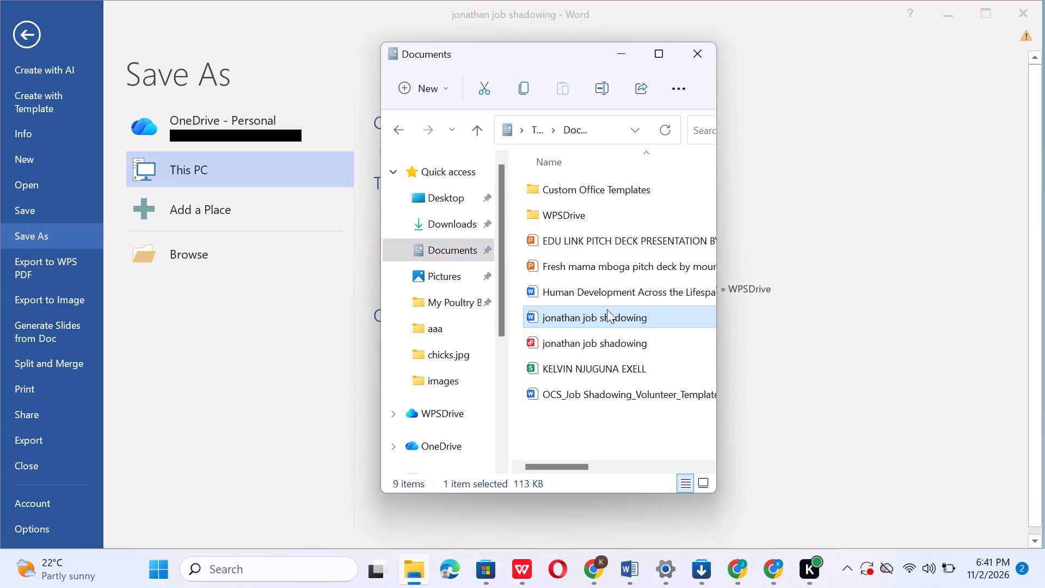
click(650, 79)
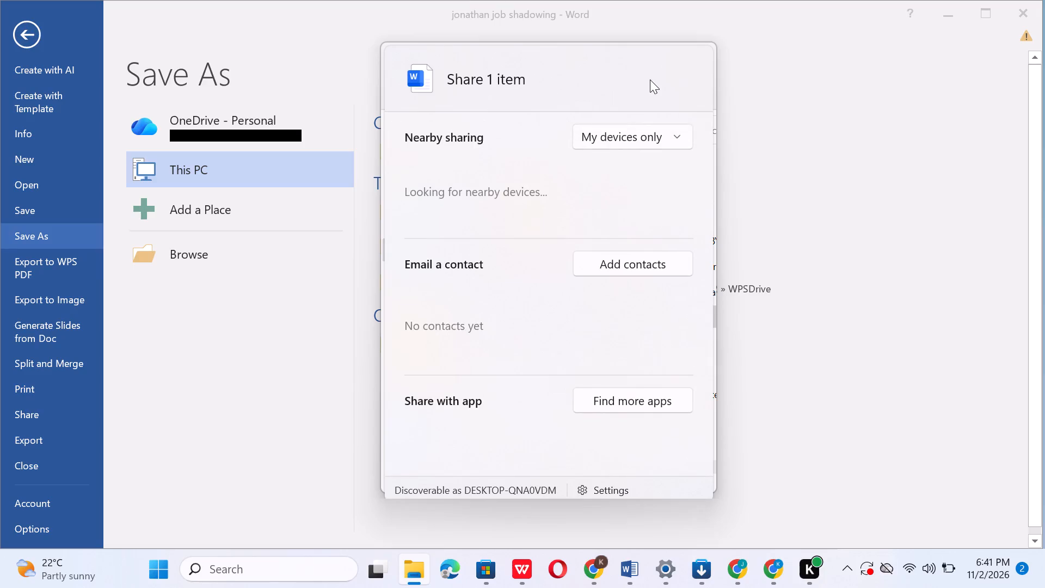
scroll(567, 203, down, 1)
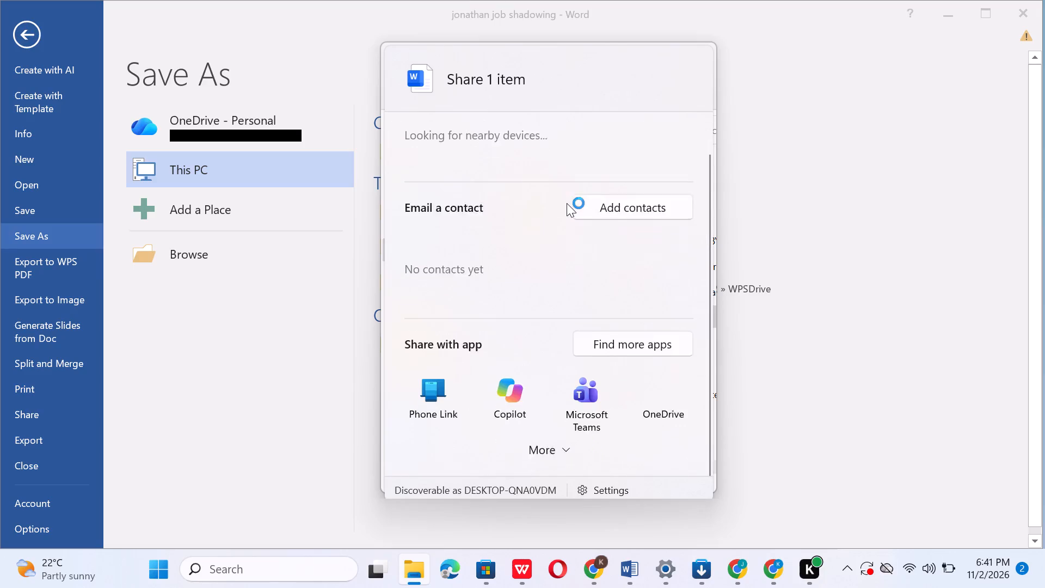
scroll(567, 203, down, 3)
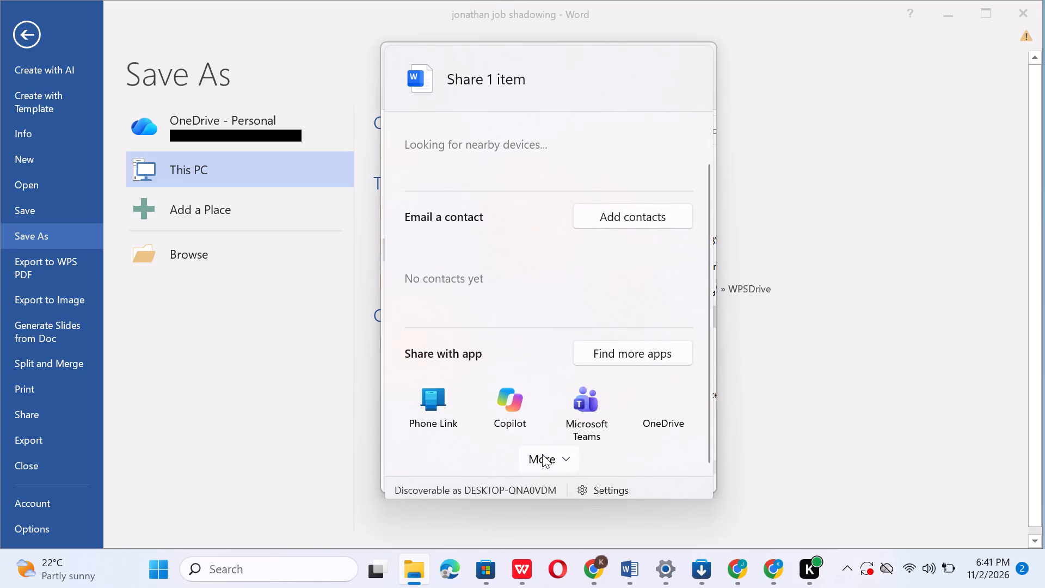
click(542, 454)
scroll(542, 454, down, 1)
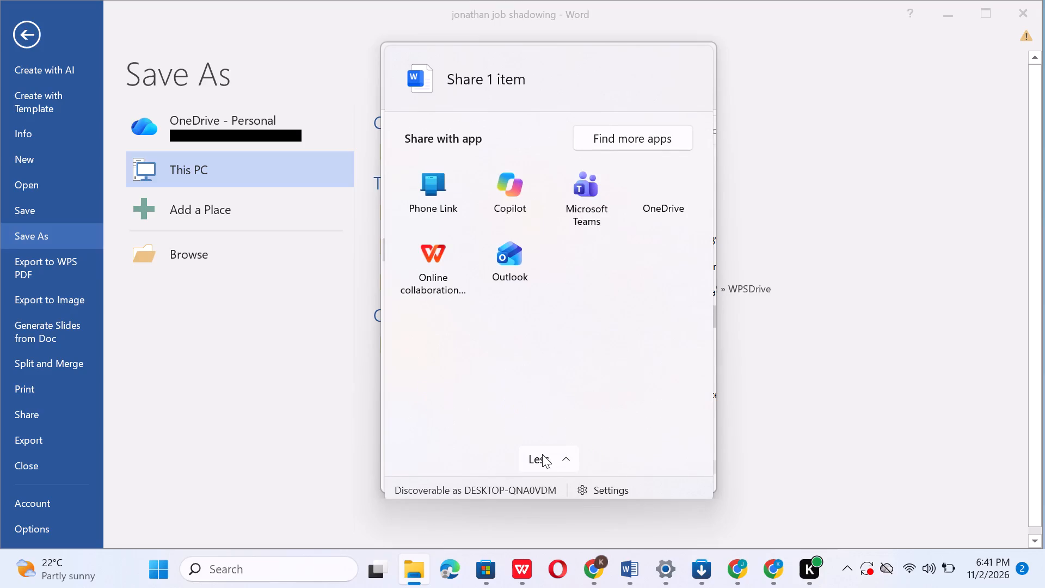
scroll(542, 454, down, 1)
Look for more sharing apps in the Microsoft Store and return to the Documents folder.
click(629, 133)
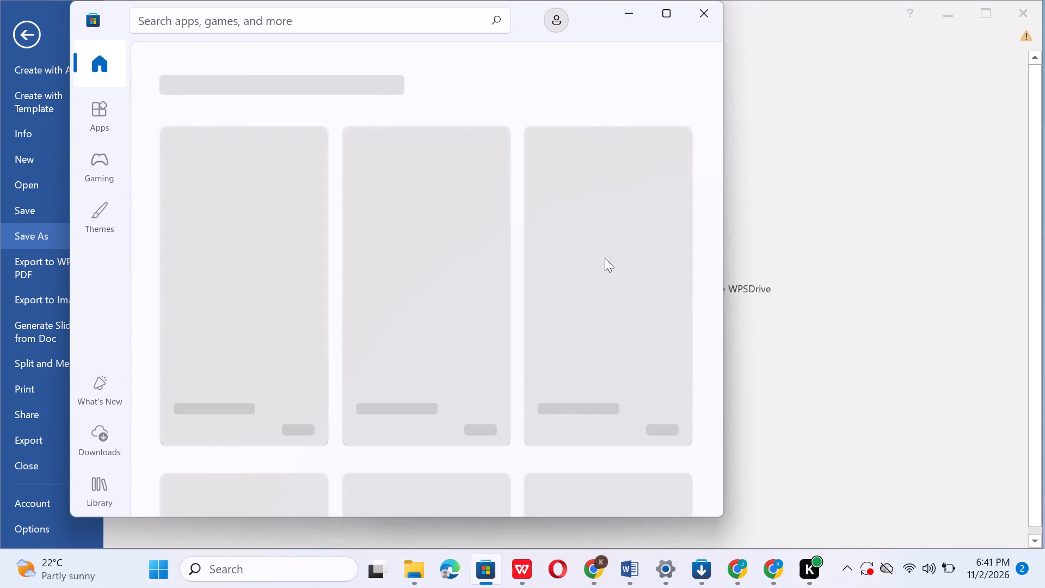
scroll(605, 258, down, 2)
scroll(605, 258, up, 1)
scroll(605, 258, down, 5)
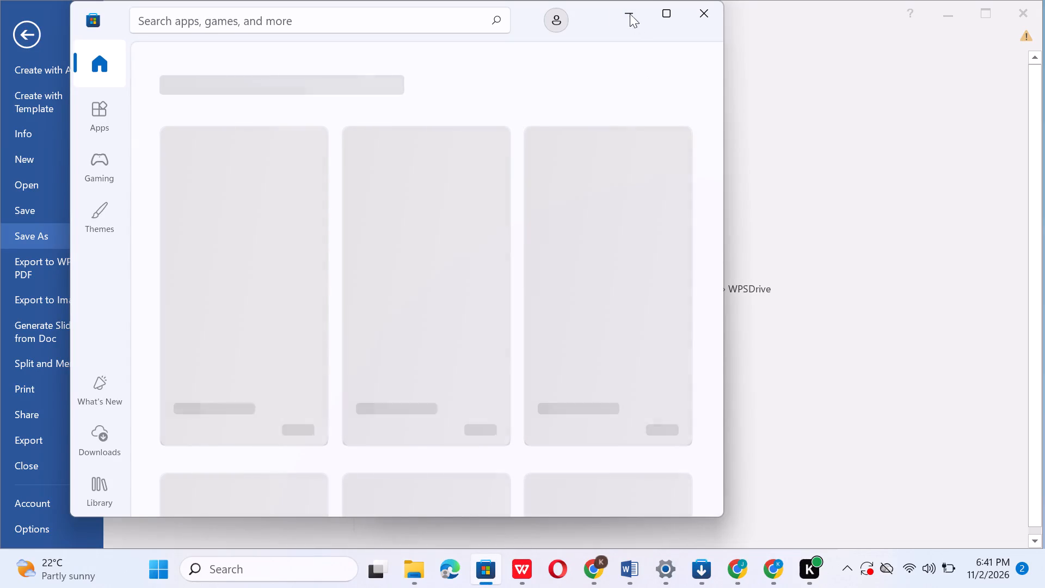
click(630, 14)
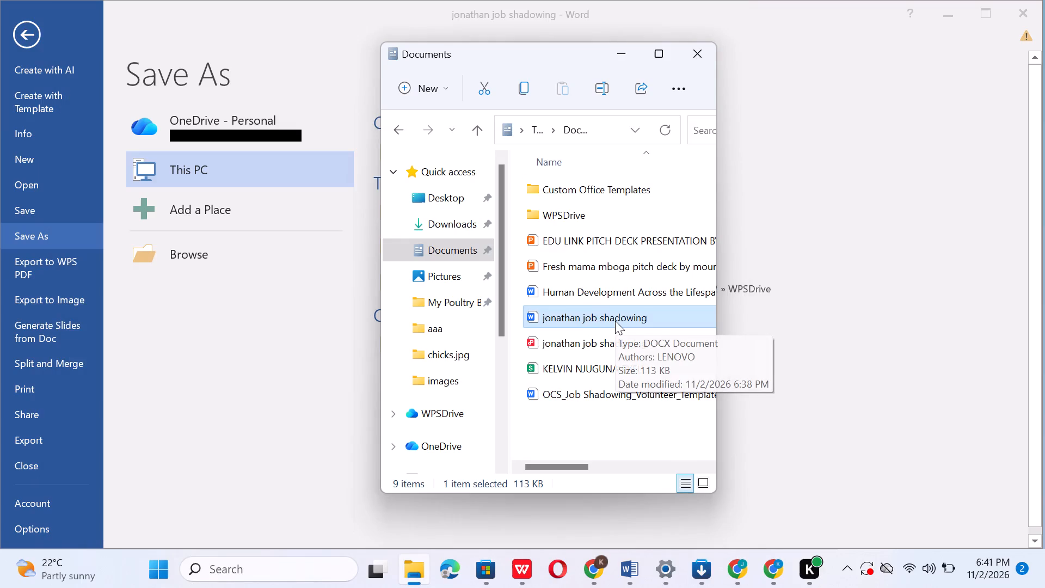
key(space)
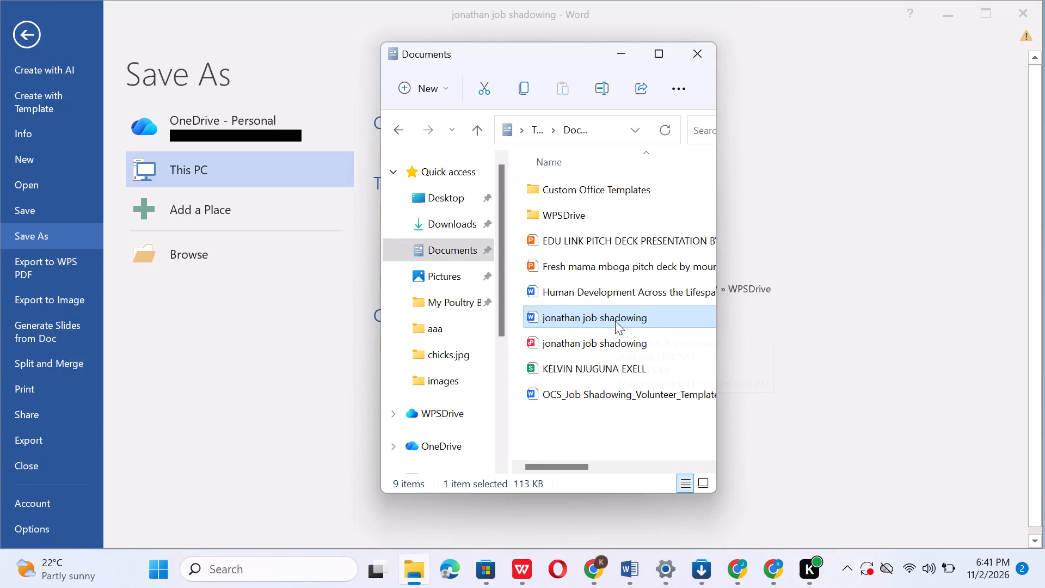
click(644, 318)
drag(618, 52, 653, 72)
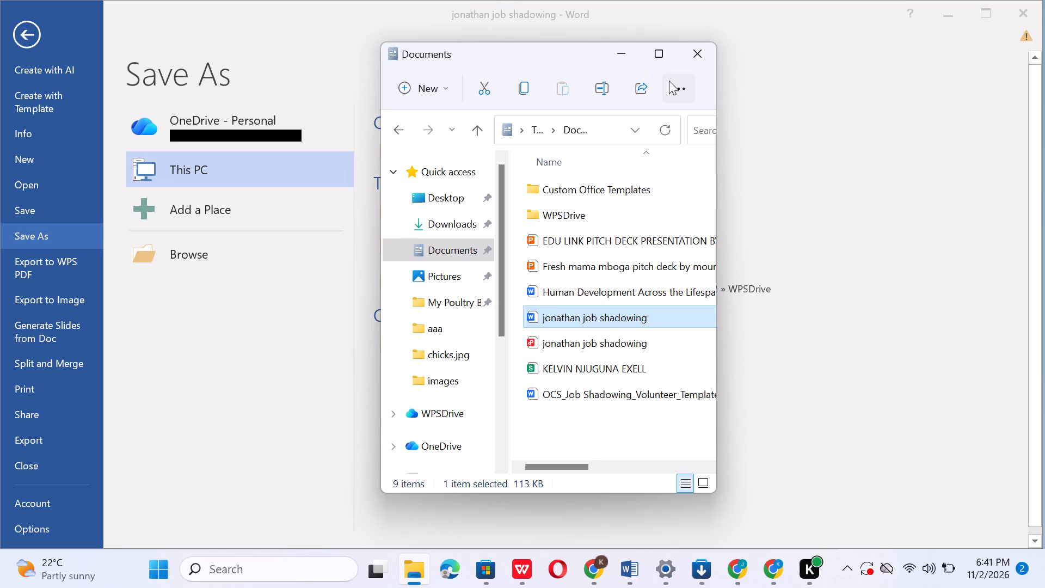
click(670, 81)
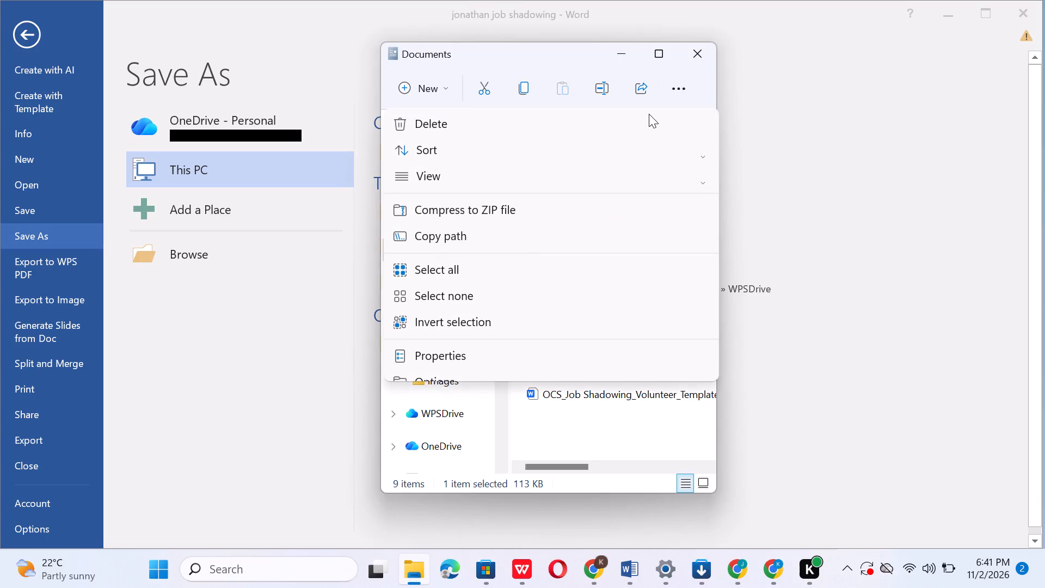
Return to Word and save the document over the existing "jonathan job shadowing" Word file in the Documents folder.
click(614, 48)
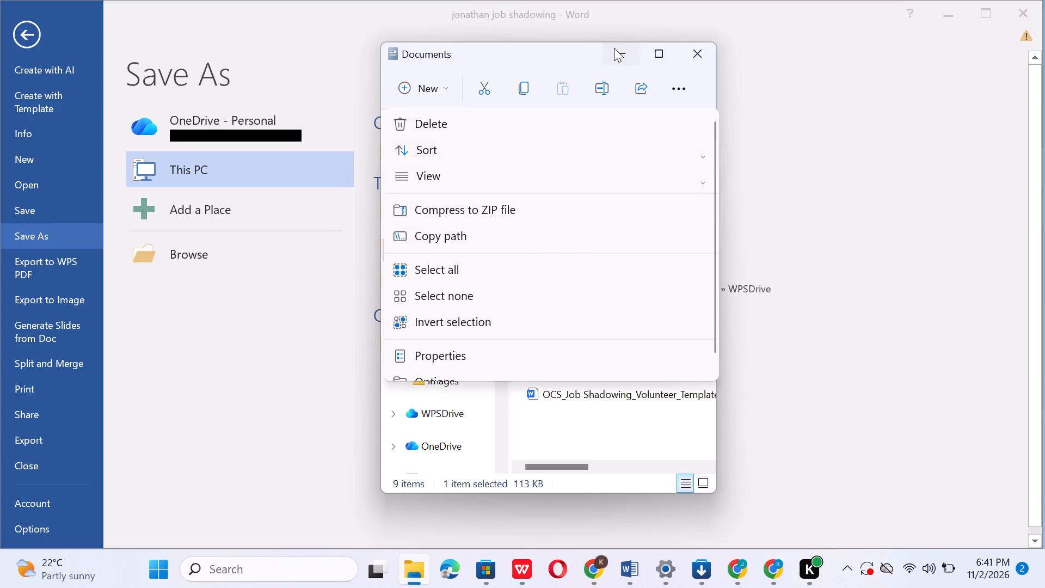
click(424, 139)
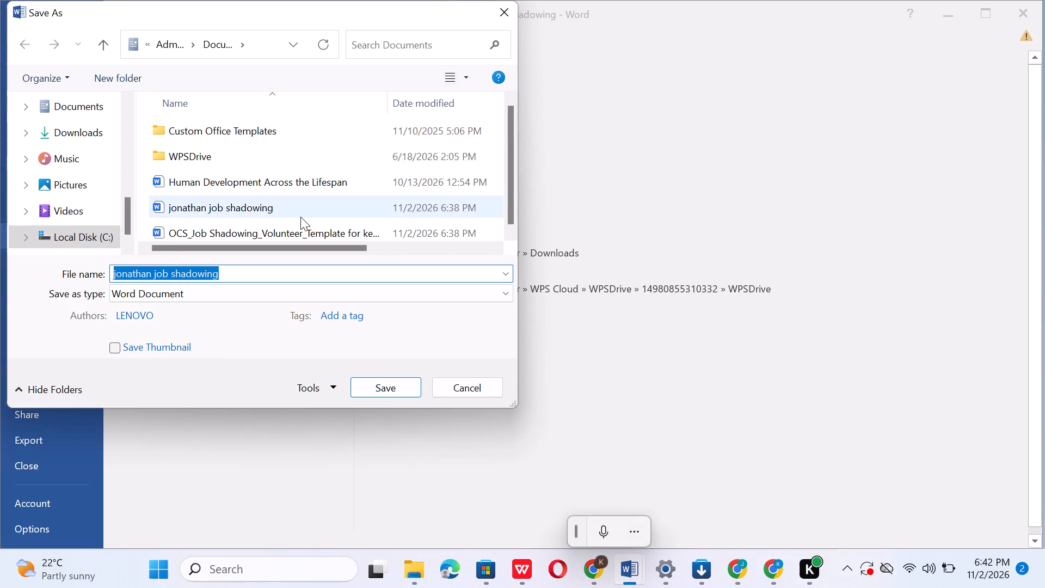
click(319, 204)
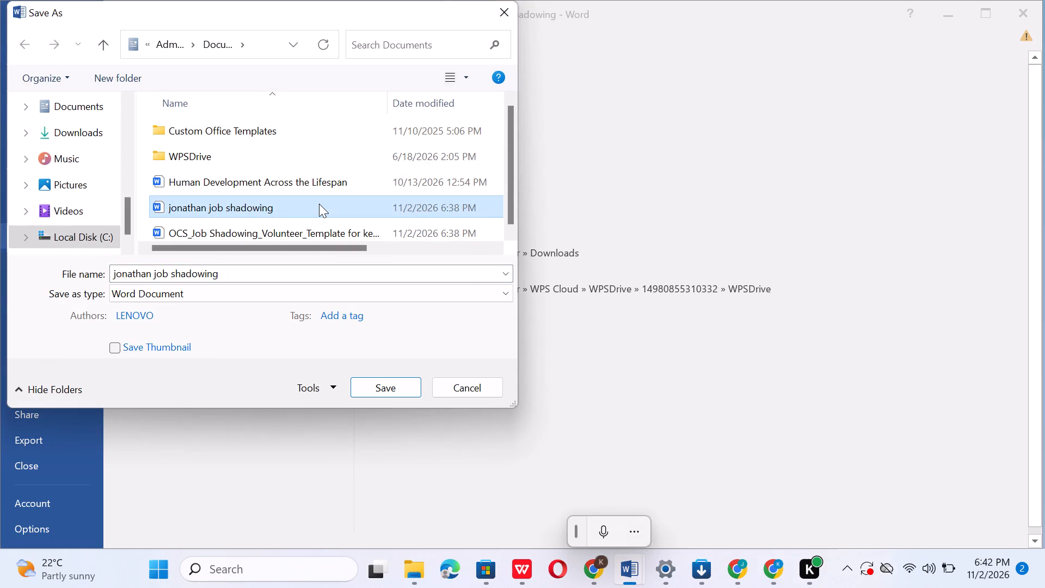
double_click(319, 204)
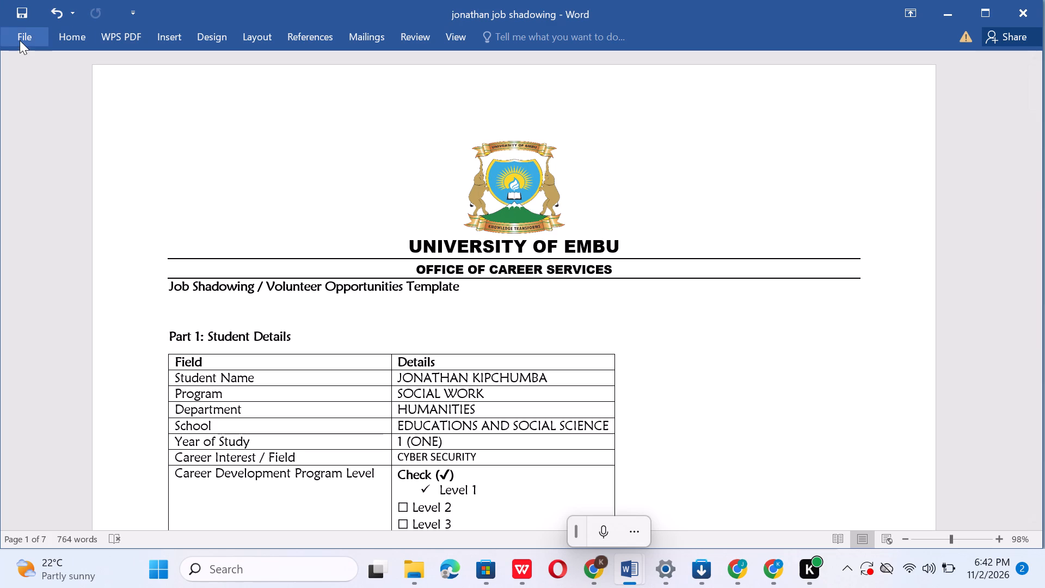
Start a Save As of the job shadowing document to the Documents folder on this PC.
scroll(190, 230, down, 8)
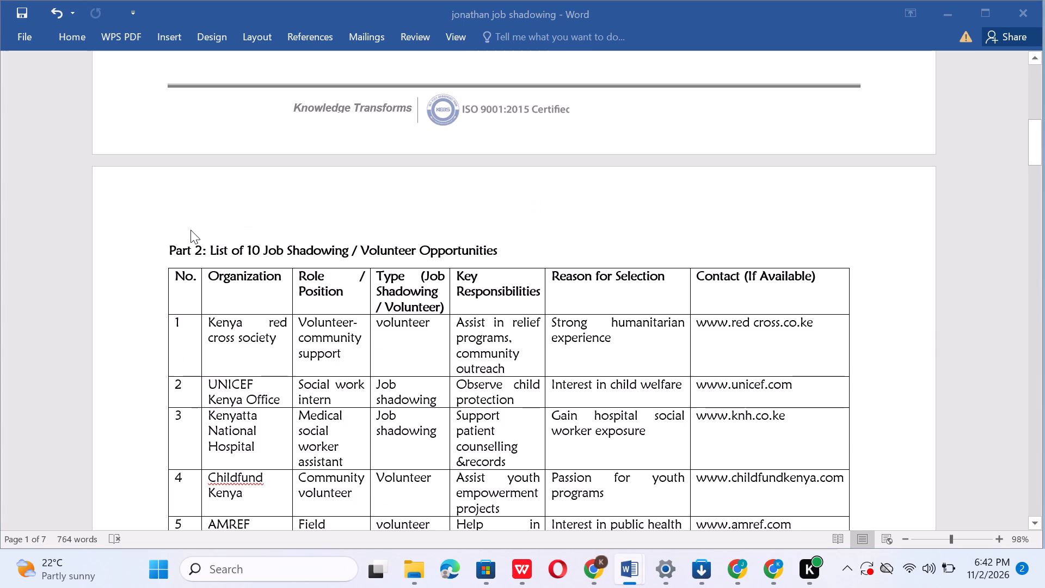
click(73, 94)
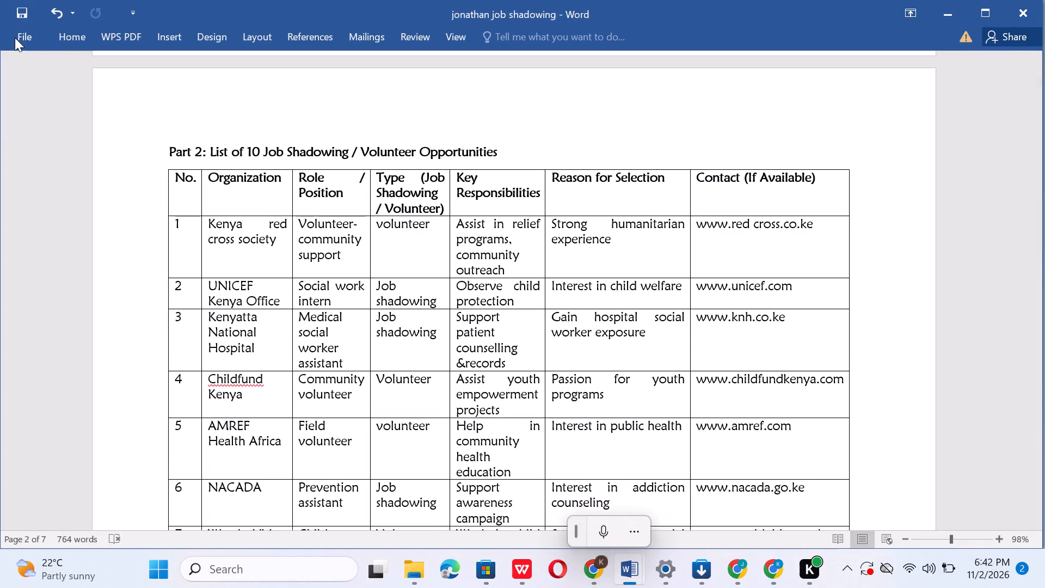
click(15, 38)
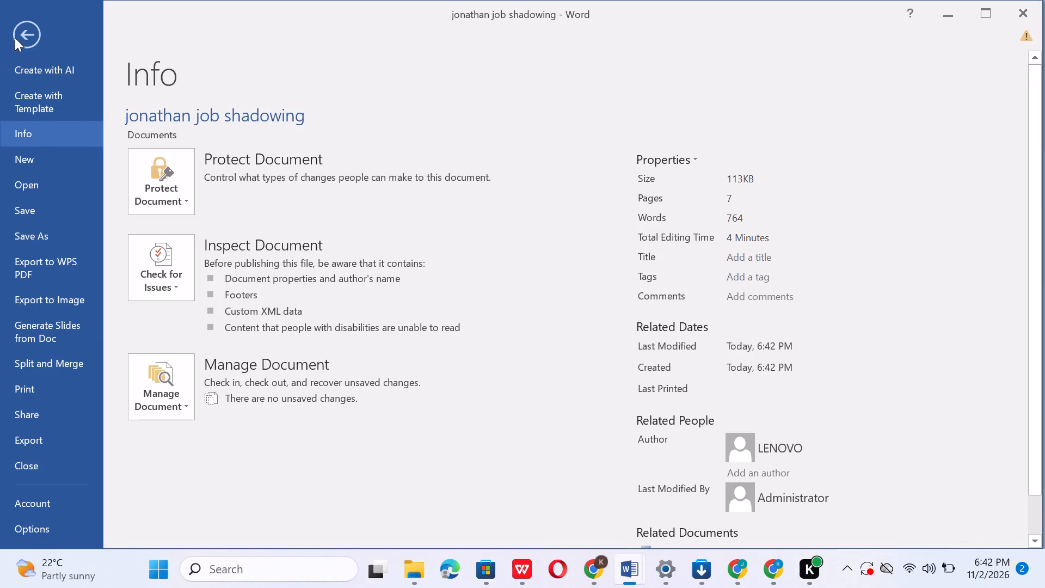
click(33, 223)
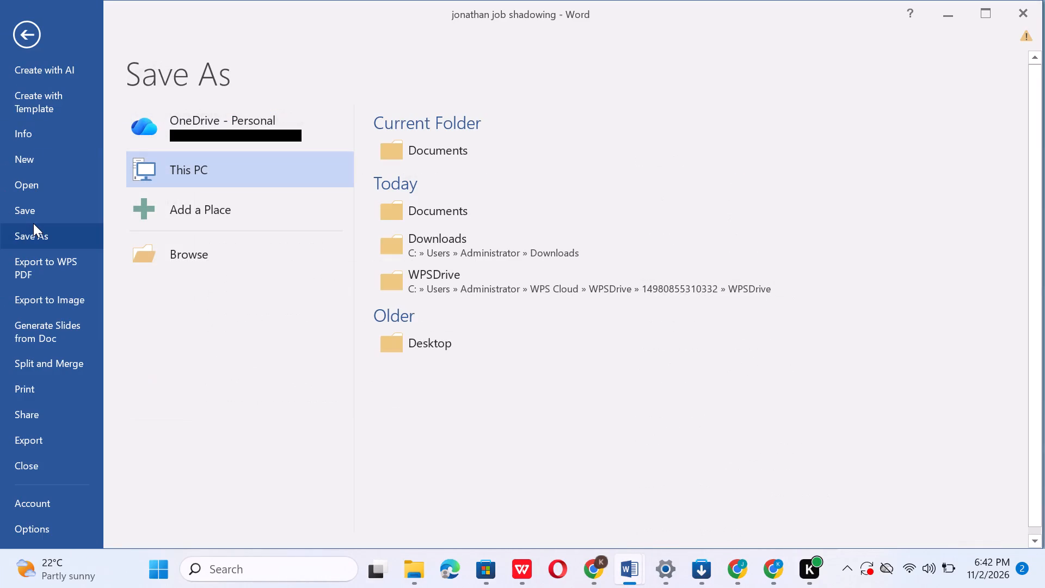
click(185, 166)
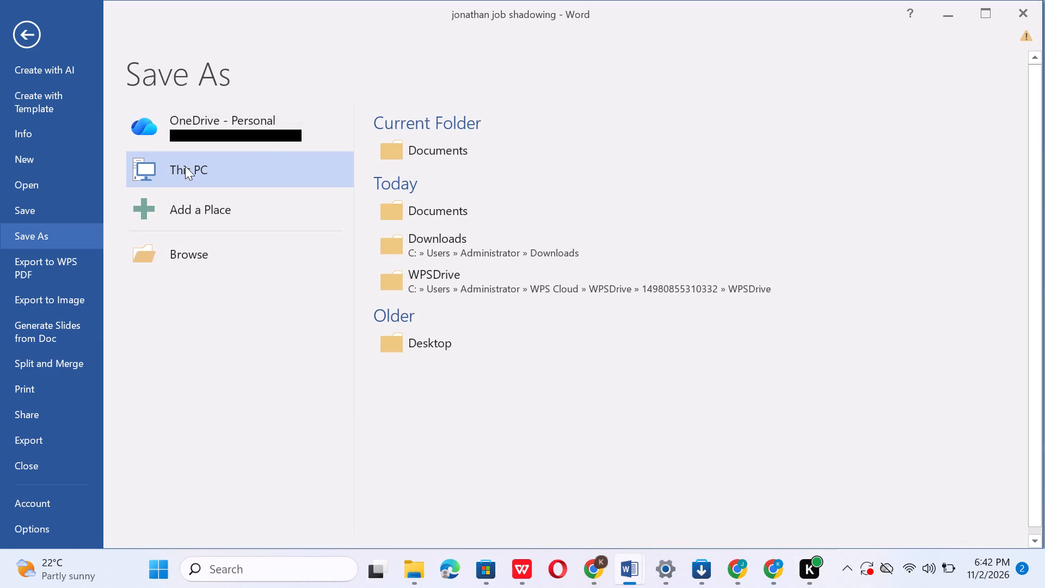
click(442, 138)
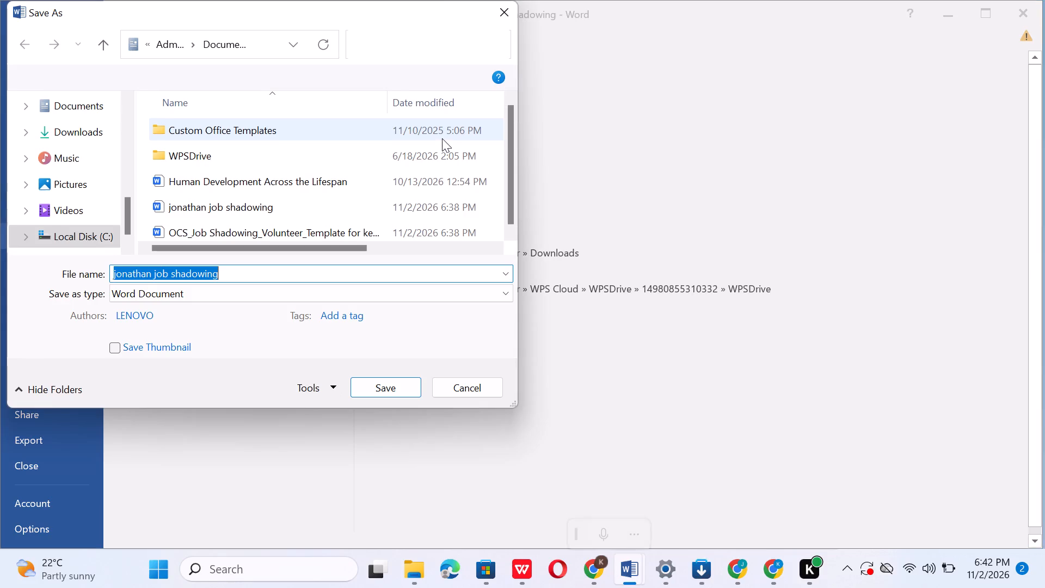
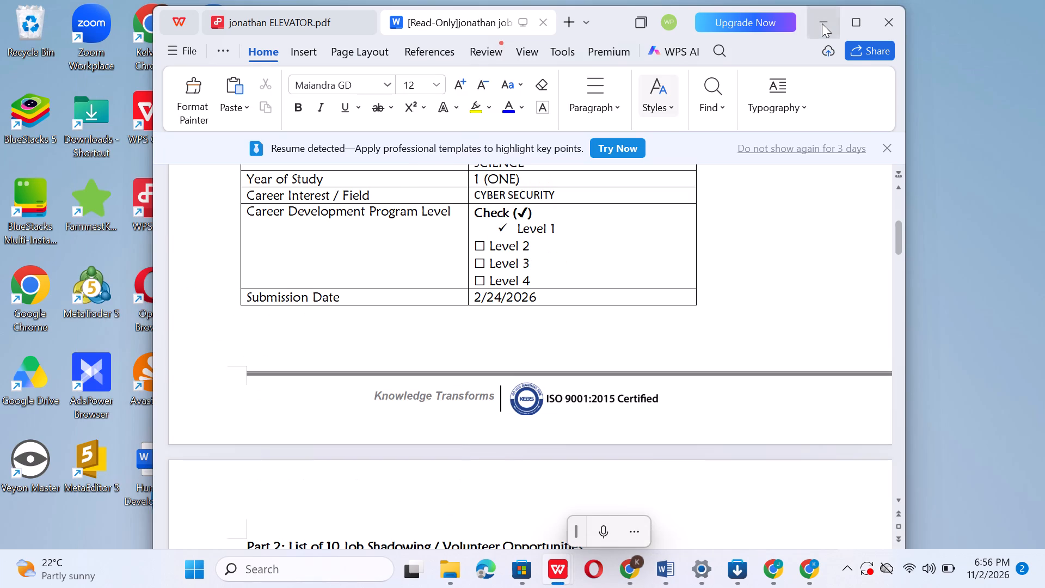
Dismiss the Open File dialog, minimise the open WPS windows to reach the desktop, and launch Kuro.
double_click(822, 23)
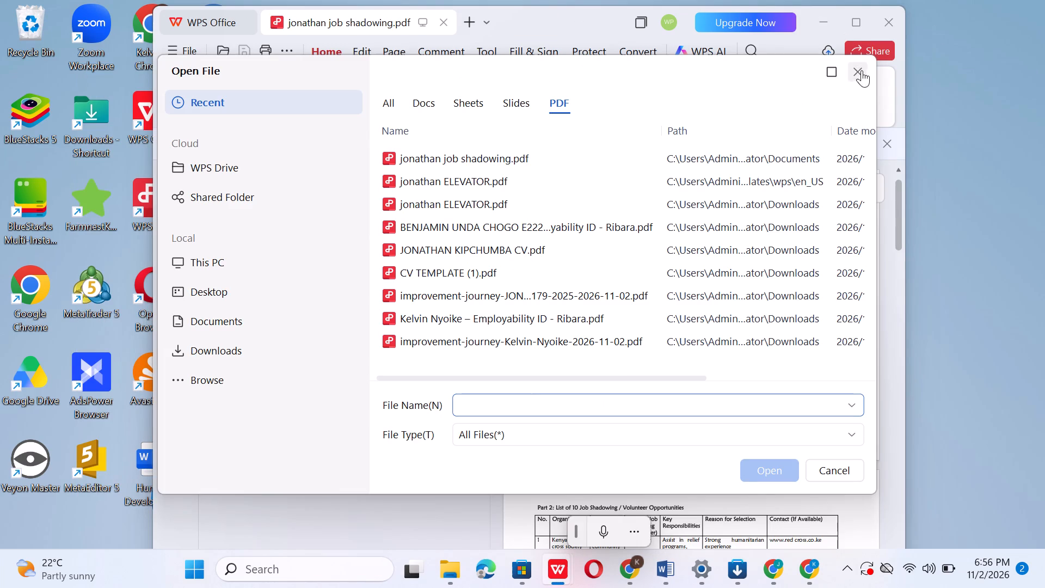
click(853, 64)
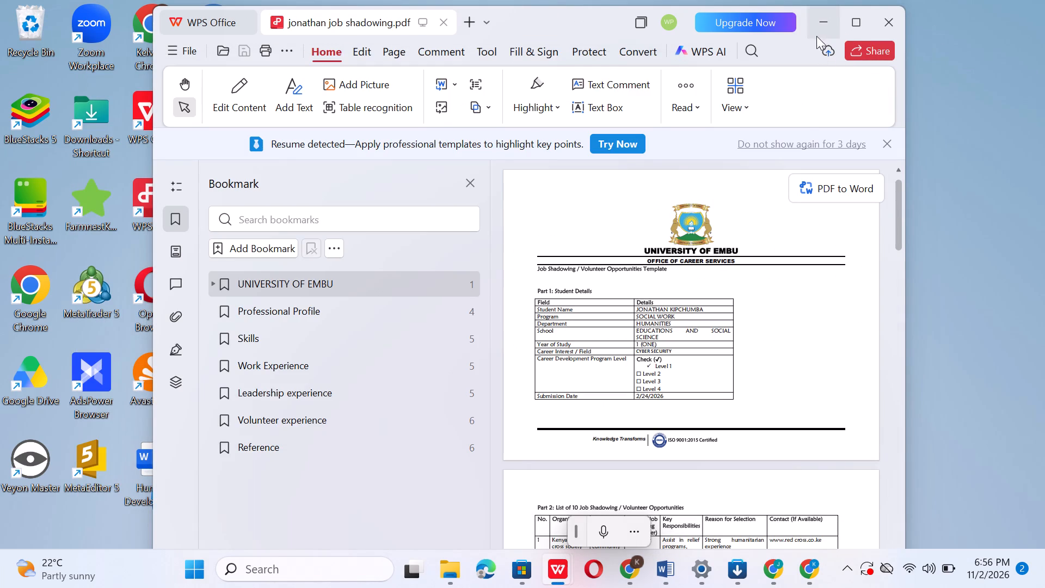
click(816, 30)
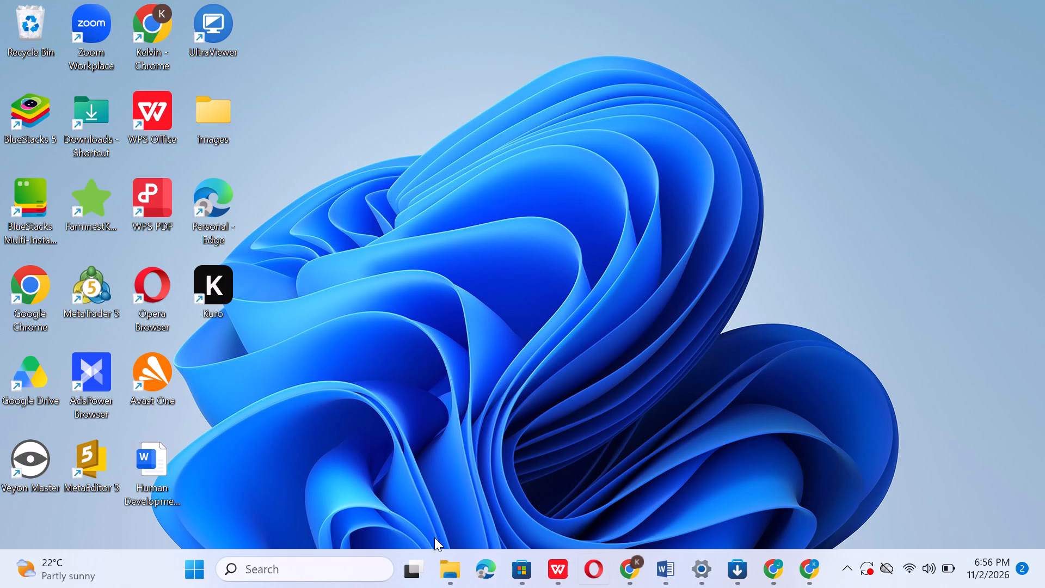
double_click(225, 291)
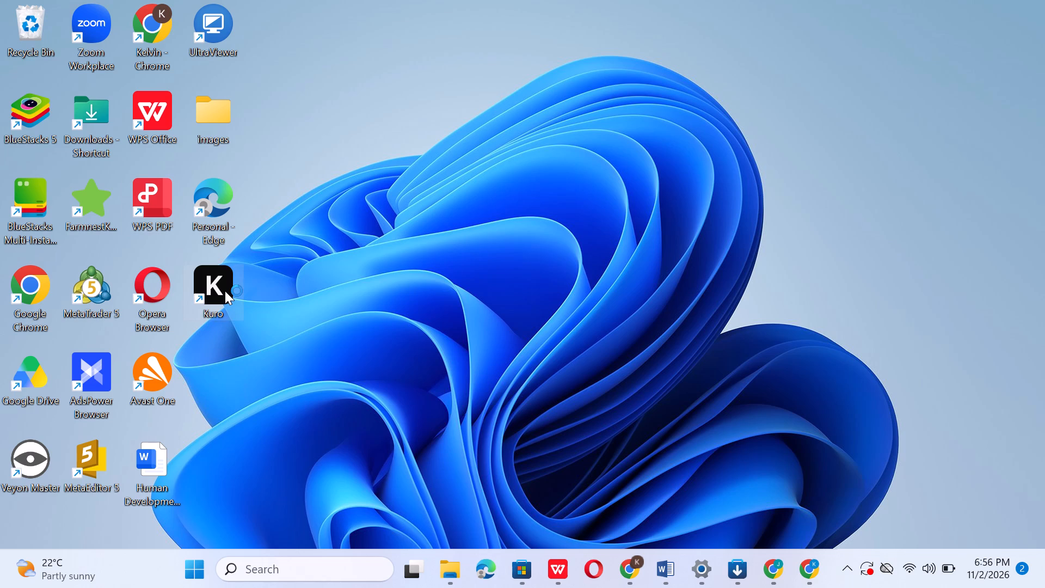